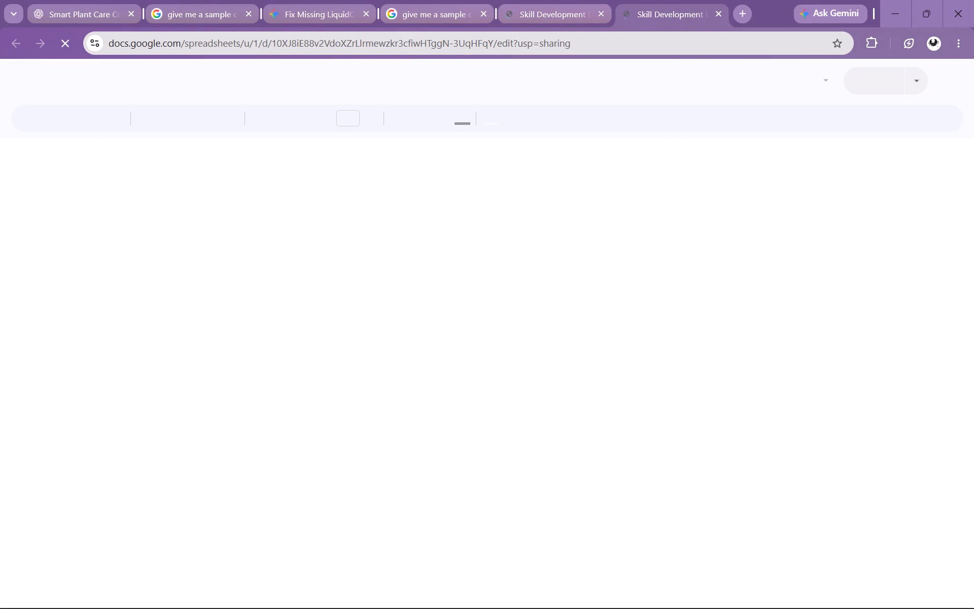
# Look through the existing team and member entries on Sheet1 to find where the filled rows end.
pyautogui.scroll(-2, 456, 443)
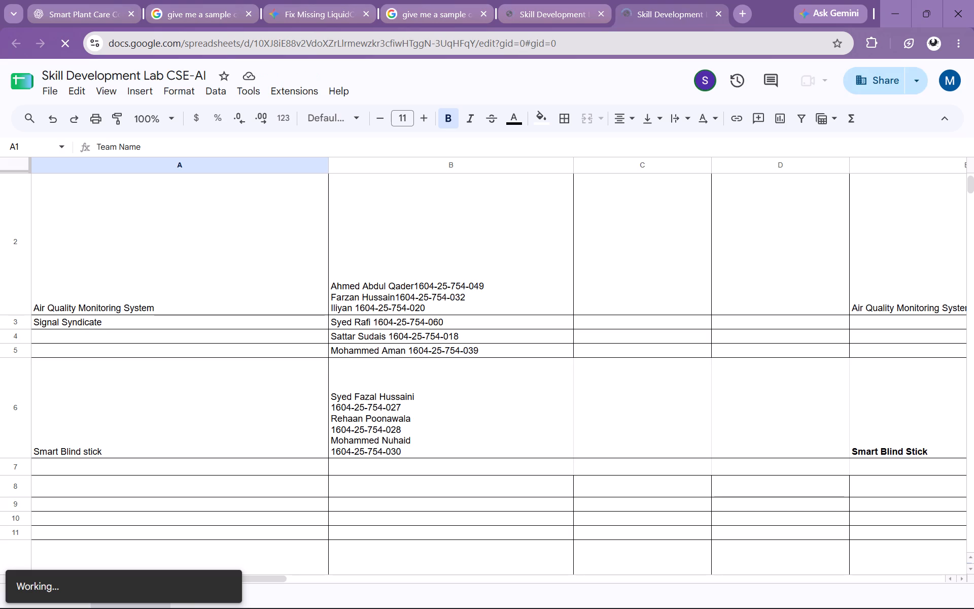
pyautogui.scroll(-2, 451, 432)
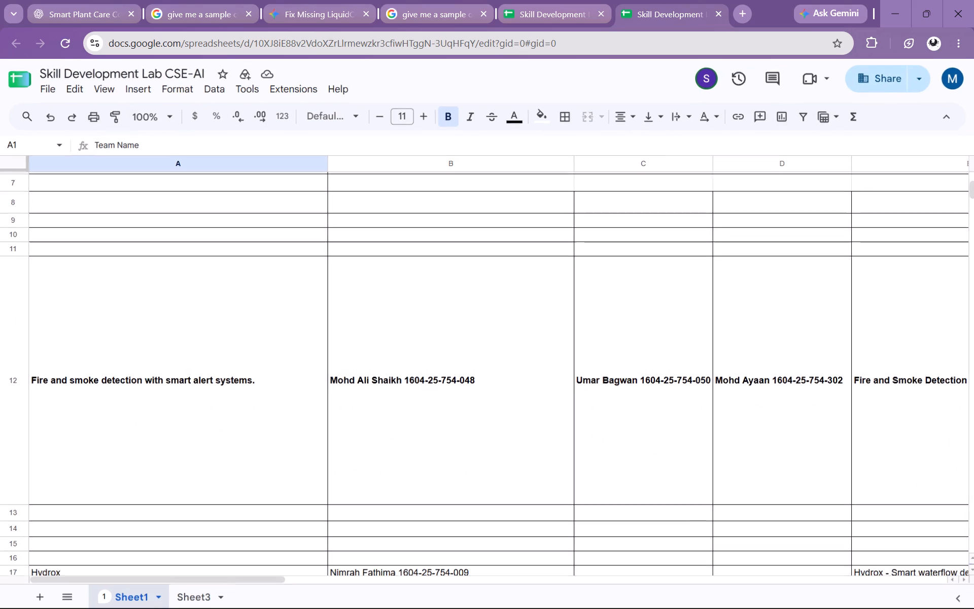
pyautogui.scroll(-7, 451, 432)
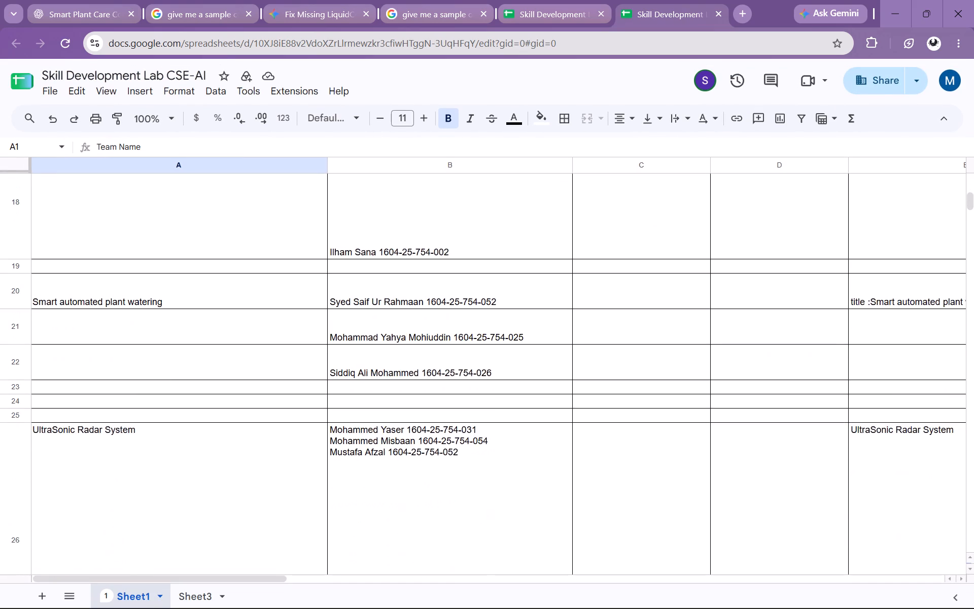
pyautogui.scroll(-7, 451, 432)
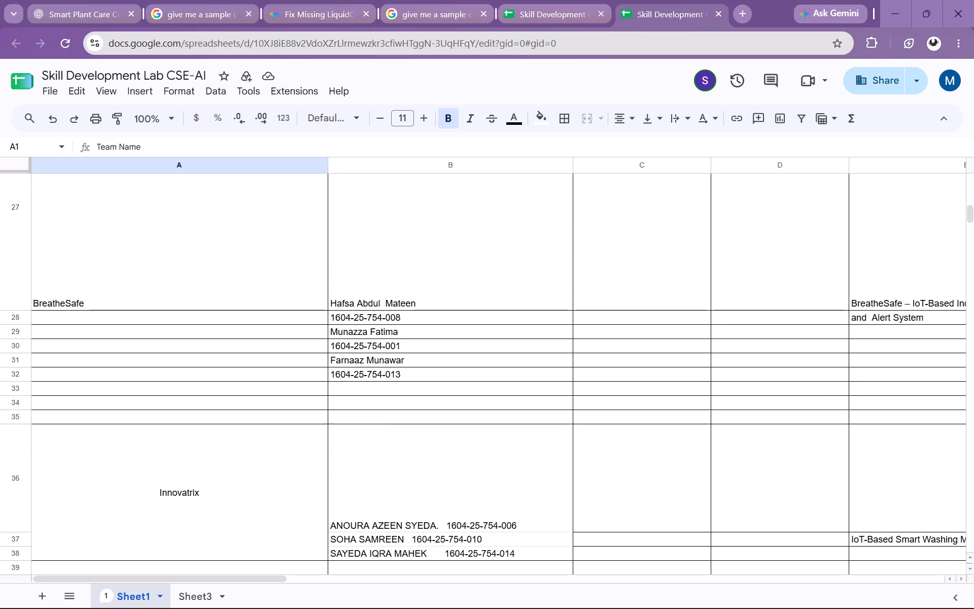
pyautogui.scroll(-7, 451, 432)
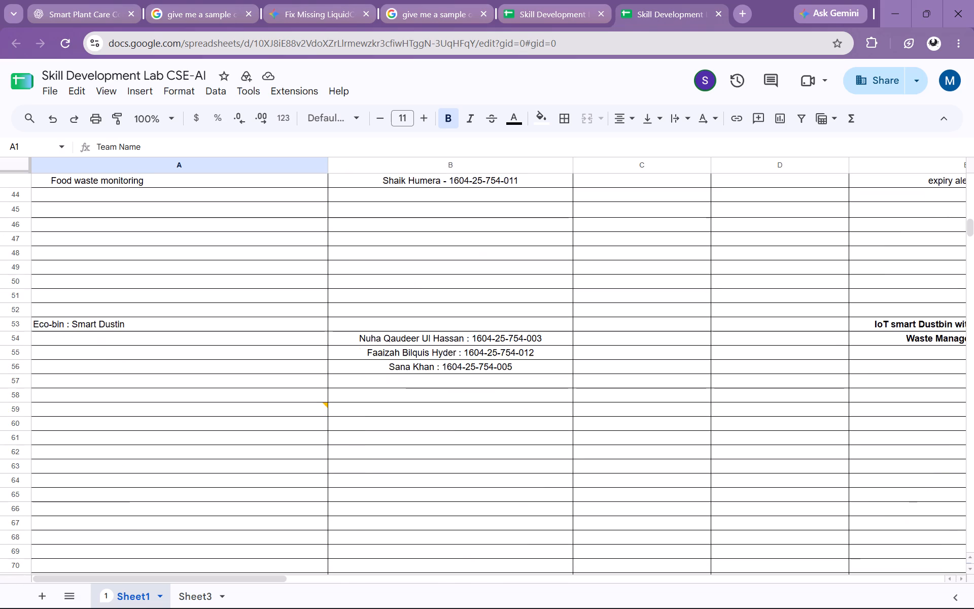
pyautogui.scroll(-3, 451, 432)
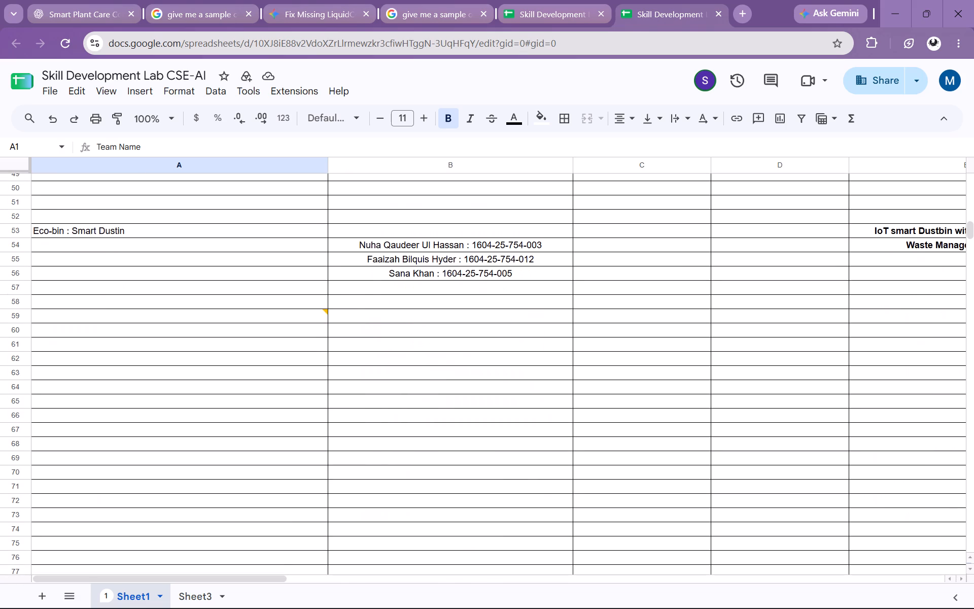
# Examine the project title, components, description and SDG columns of existing entries, along with the header row.
pyautogui.hscroll(-5, 451, 432)
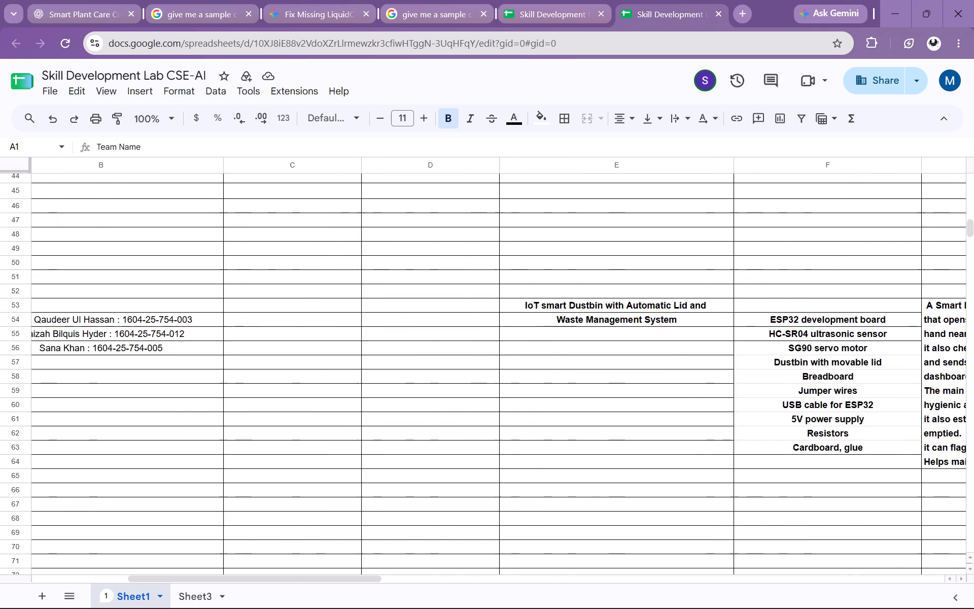
pyautogui.hscroll(-5, 451, 432)
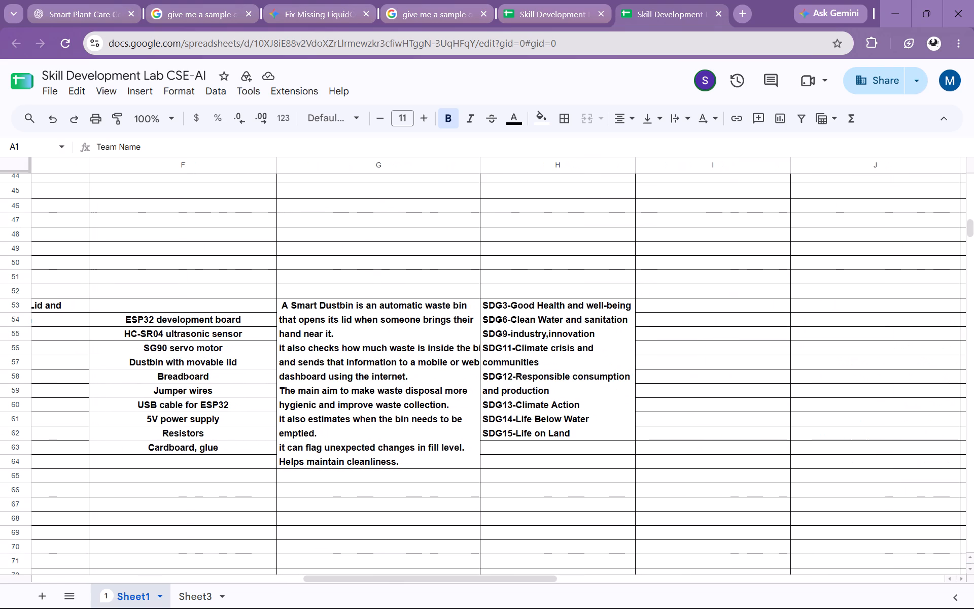
pyautogui.hscroll(-1, 416, 467)
pyautogui.scroll(2, 416, 467)
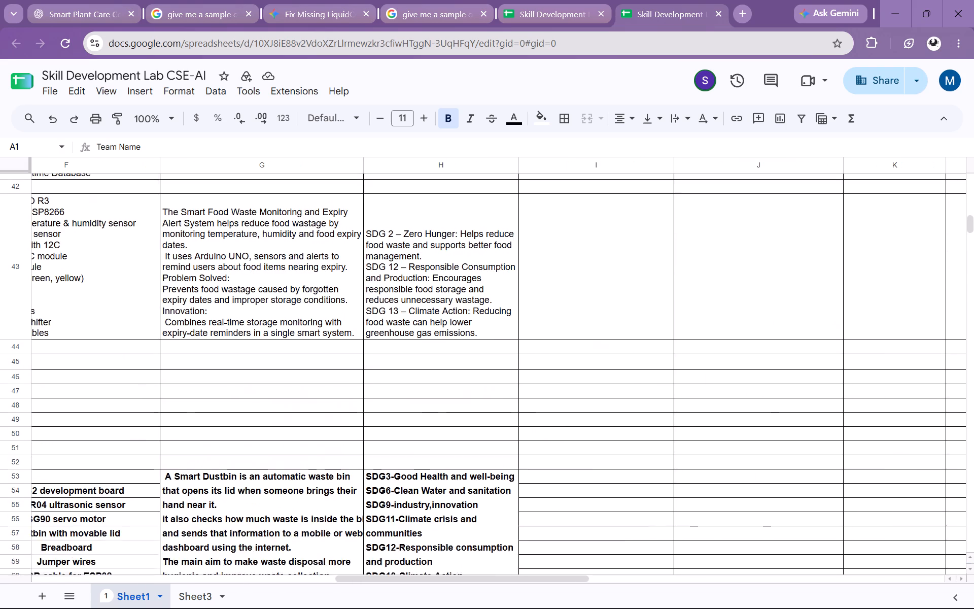
pyautogui.scroll(7, 416, 467)
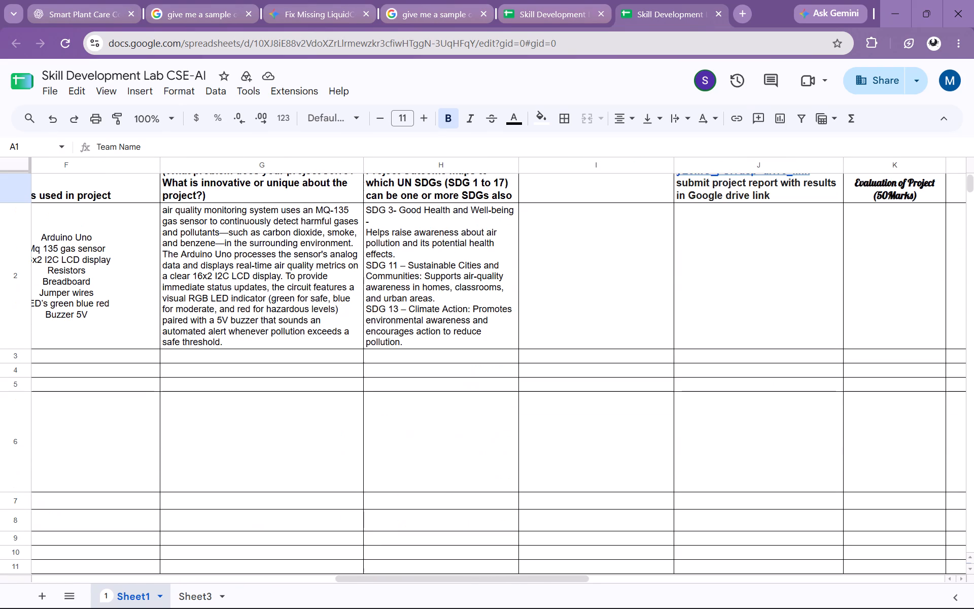
pyautogui.hscroll(11, 416, 467)
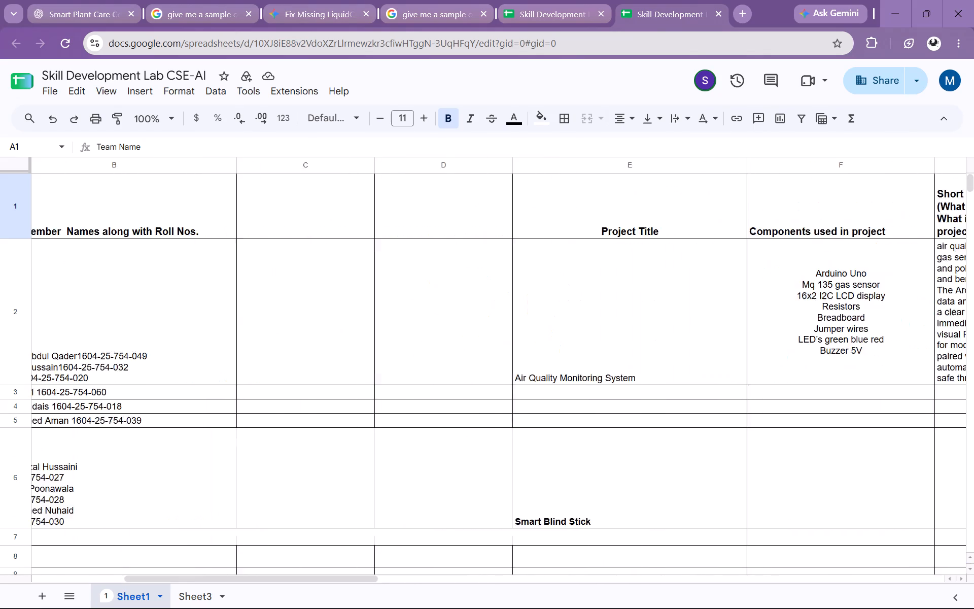
# Enter "temperature and humidity with lcd" as the team name in cell A67, below the Eco-bin entry.
pyautogui.scroll(-7, 416, 467)
pyautogui.hscroll(-2, 416, 467)
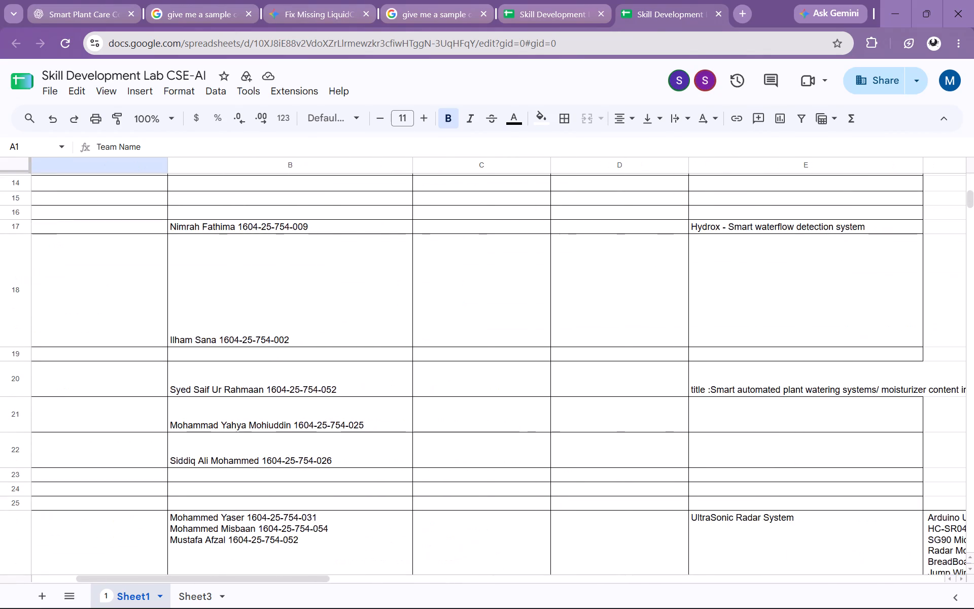
pyautogui.scroll(-9, 416, 467)
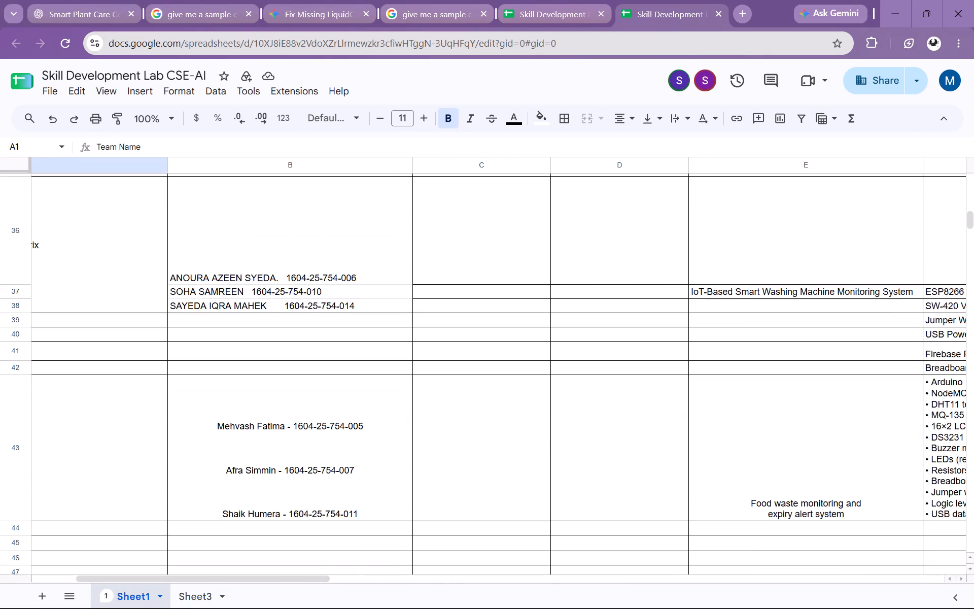
pyautogui.scroll(-6, 416, 467)
pyautogui.hscroll(-1, 416, 467)
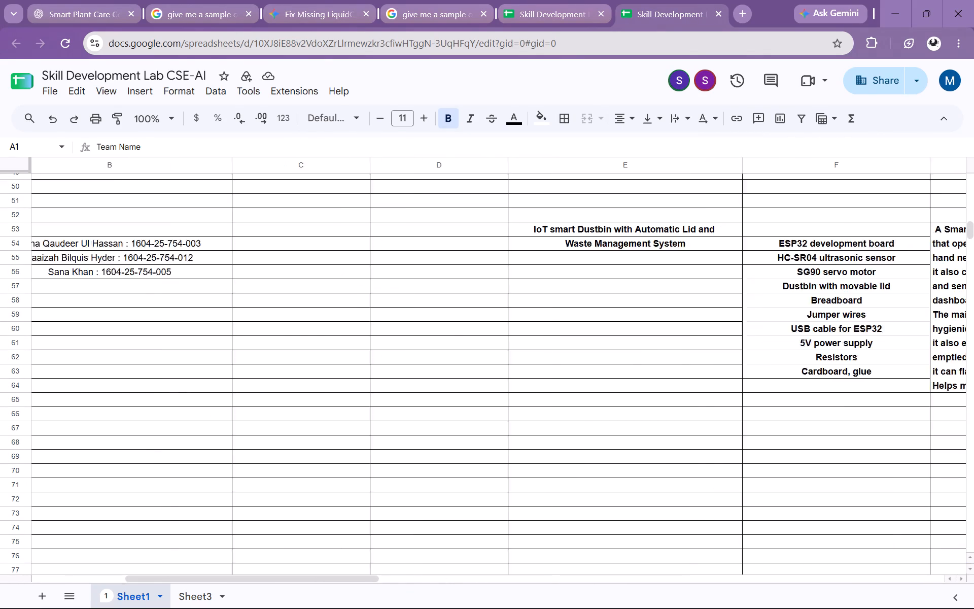
pyautogui.hscroll(-3, 416, 467)
pyautogui.moveTo(416, 467); pyautogui.dragTo(194, 404)
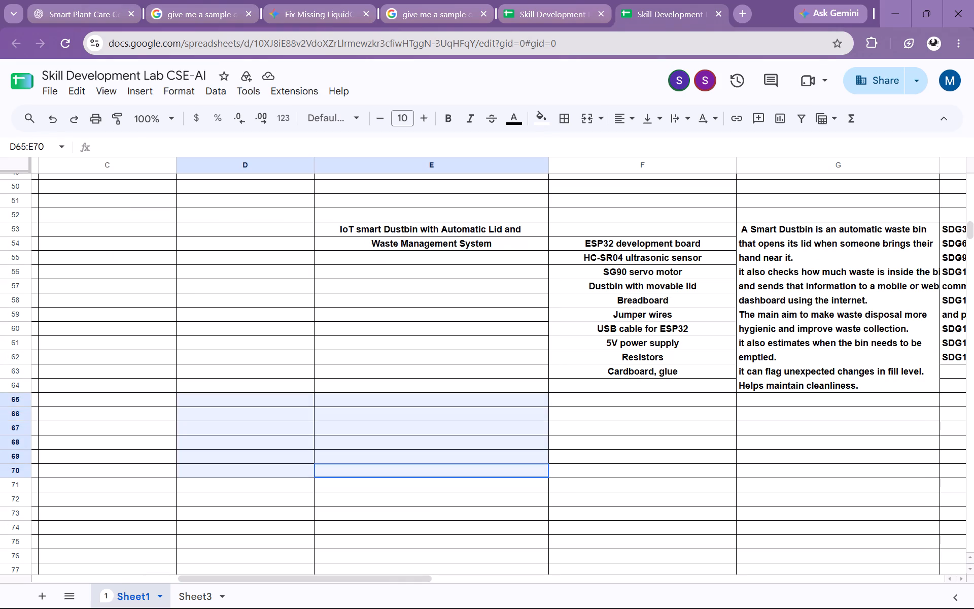
pyautogui.moveTo(194, 404); pyautogui.dragTo(205, 428)
pyautogui.click(205, 428)
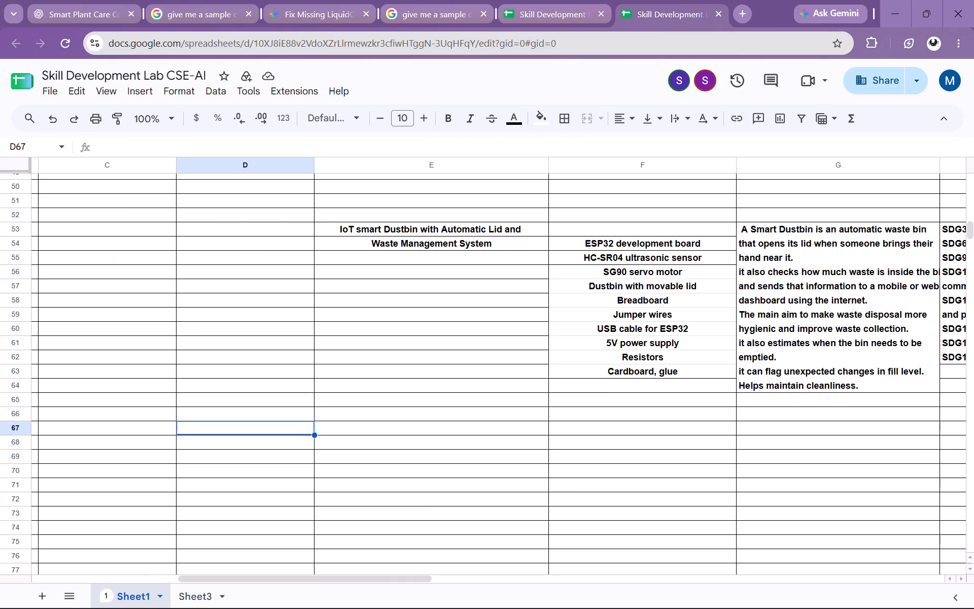
pyautogui.click(106, 427)
pyautogui.hscroll(7, 106, 427)
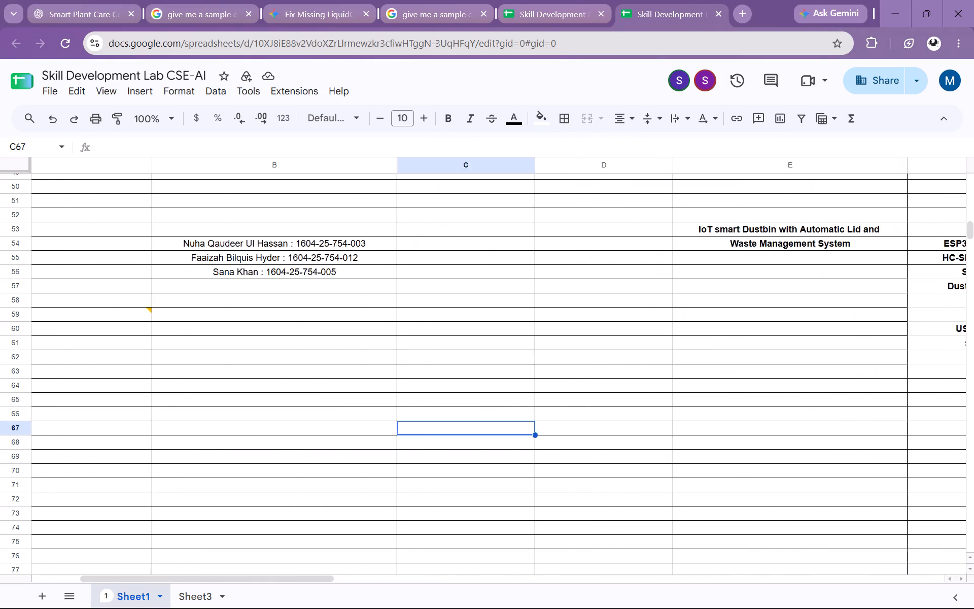
pyautogui.hscroll(2, 106, 427)
pyautogui.click(106, 427)
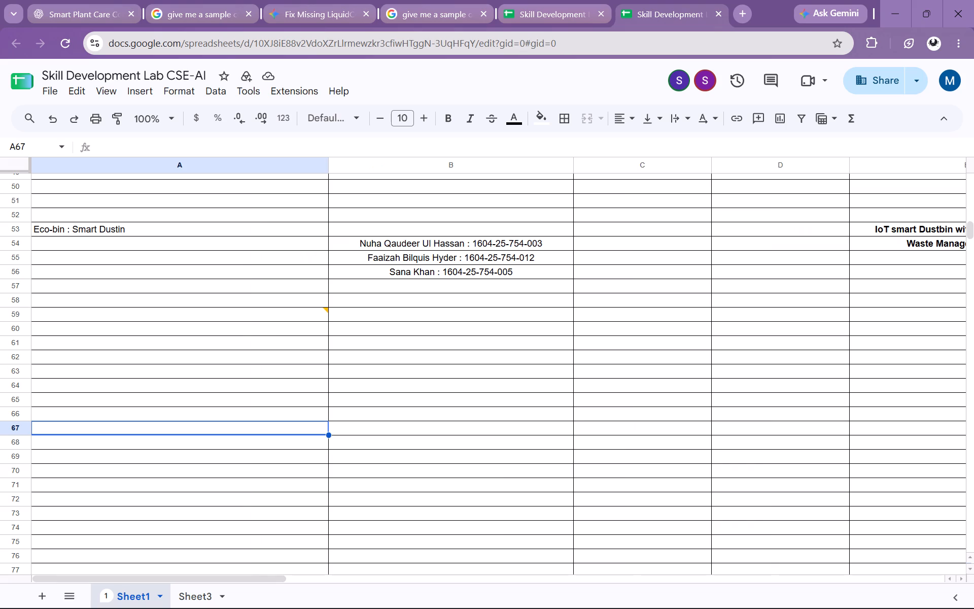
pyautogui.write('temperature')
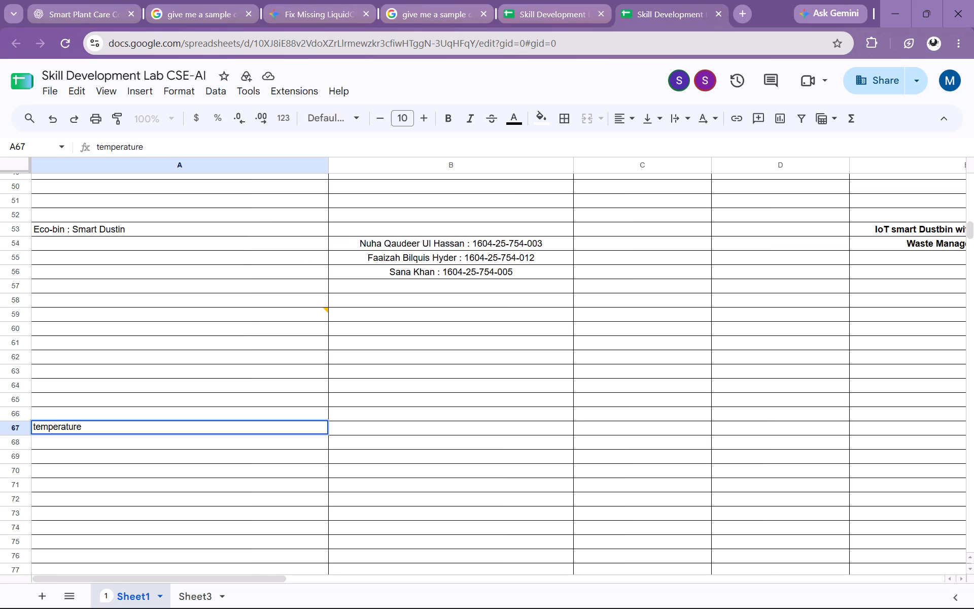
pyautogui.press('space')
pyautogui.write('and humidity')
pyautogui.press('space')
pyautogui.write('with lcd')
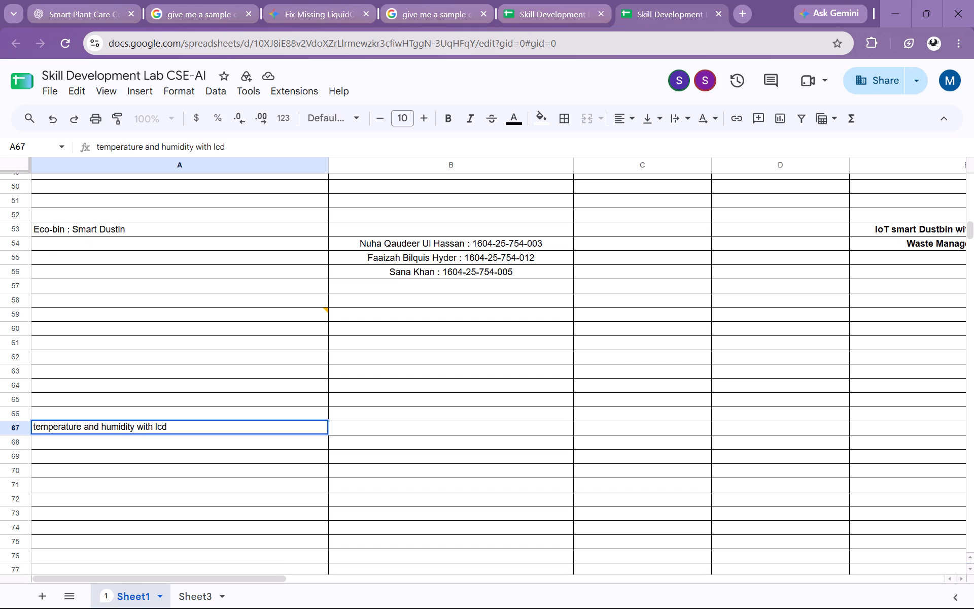
pyautogui.click(406, 430)
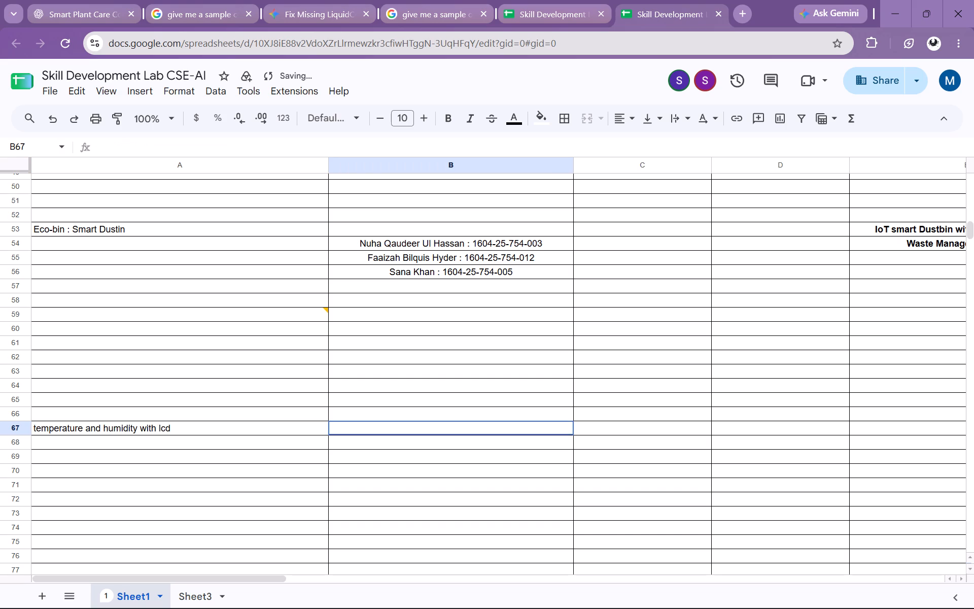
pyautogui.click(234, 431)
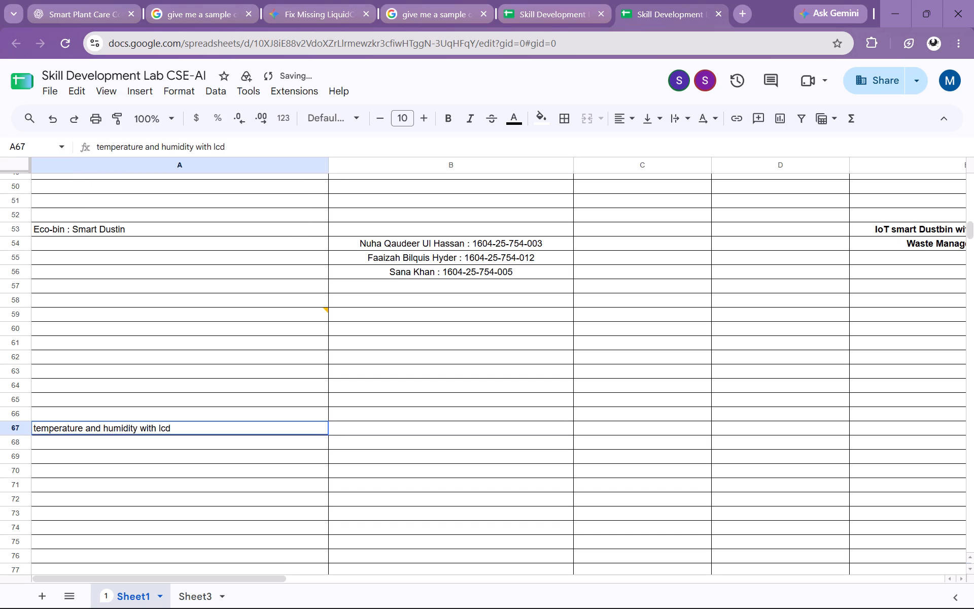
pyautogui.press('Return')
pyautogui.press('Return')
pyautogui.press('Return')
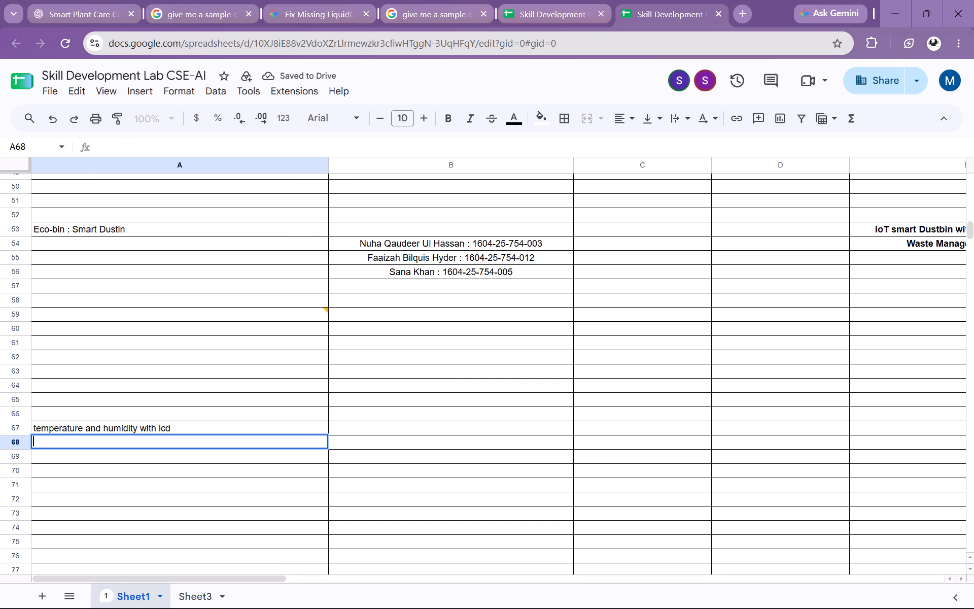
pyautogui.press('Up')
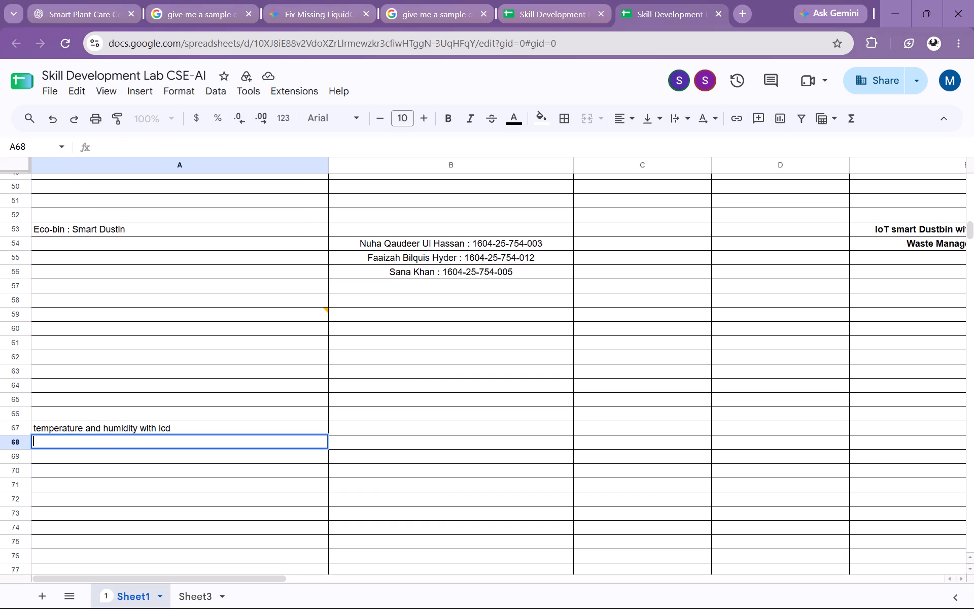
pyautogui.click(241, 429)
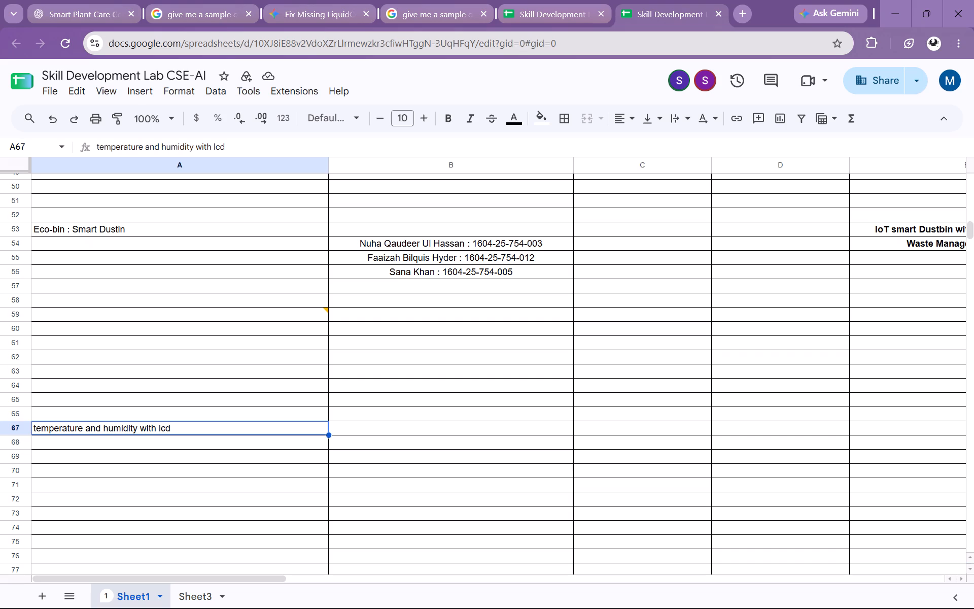
# Enter the first team member's full name in cell B67, beside the temperature and humidity team name, with only the first name capitalised.
pyautogui.click(367, 427)
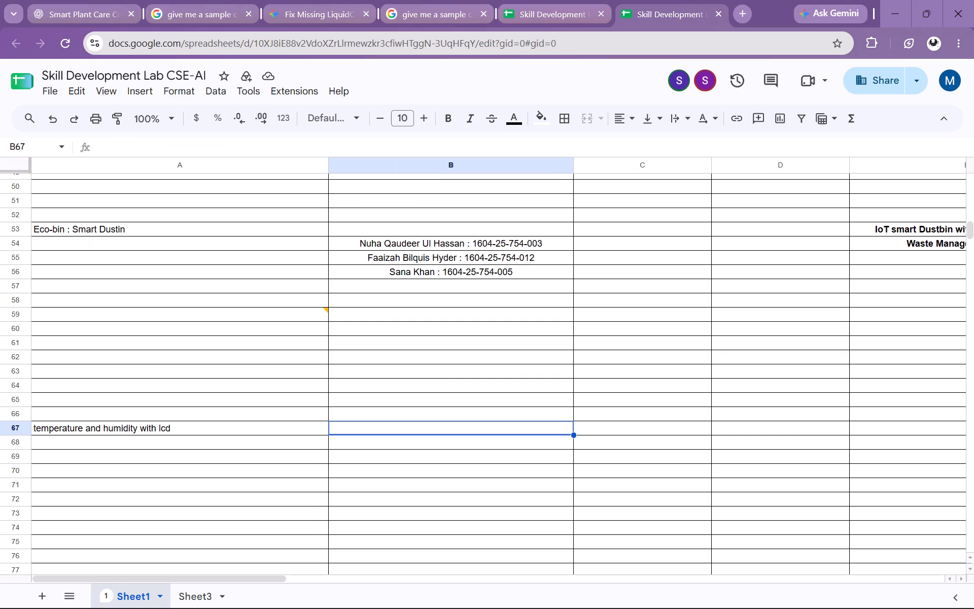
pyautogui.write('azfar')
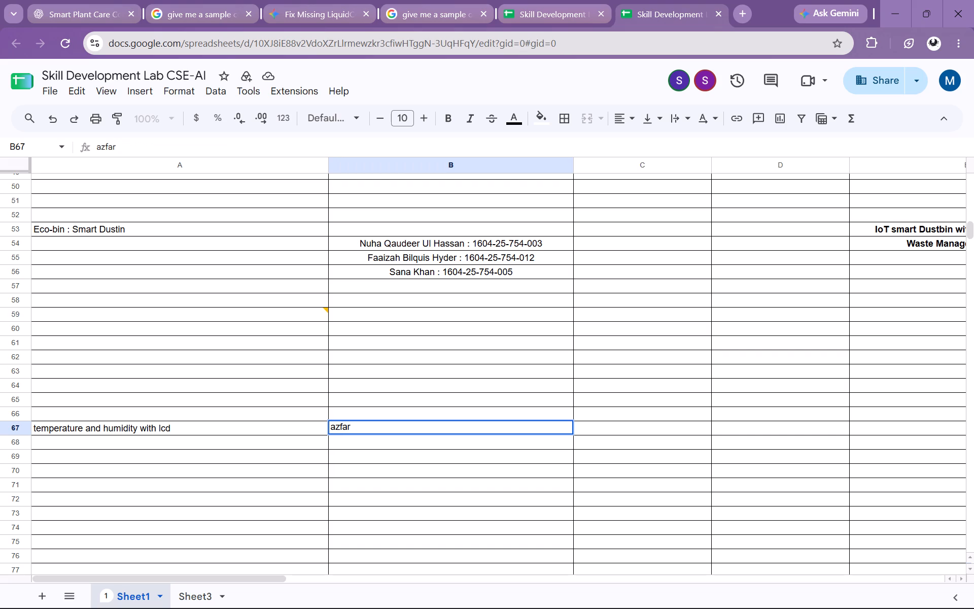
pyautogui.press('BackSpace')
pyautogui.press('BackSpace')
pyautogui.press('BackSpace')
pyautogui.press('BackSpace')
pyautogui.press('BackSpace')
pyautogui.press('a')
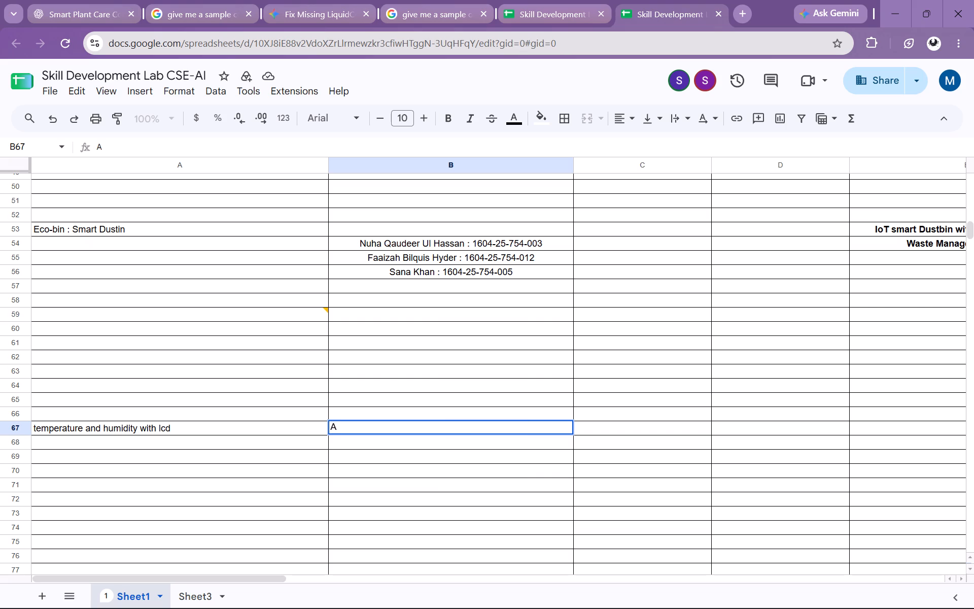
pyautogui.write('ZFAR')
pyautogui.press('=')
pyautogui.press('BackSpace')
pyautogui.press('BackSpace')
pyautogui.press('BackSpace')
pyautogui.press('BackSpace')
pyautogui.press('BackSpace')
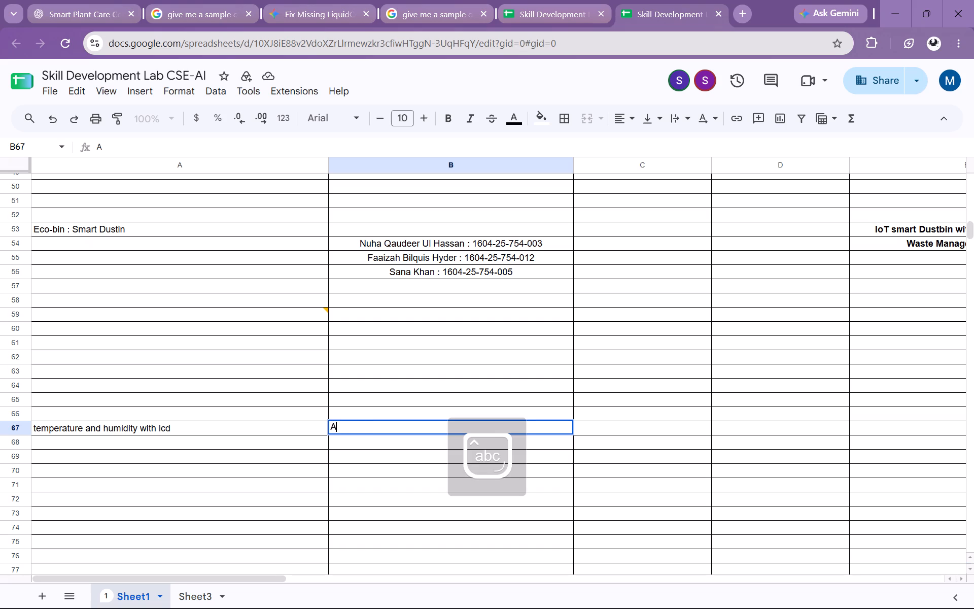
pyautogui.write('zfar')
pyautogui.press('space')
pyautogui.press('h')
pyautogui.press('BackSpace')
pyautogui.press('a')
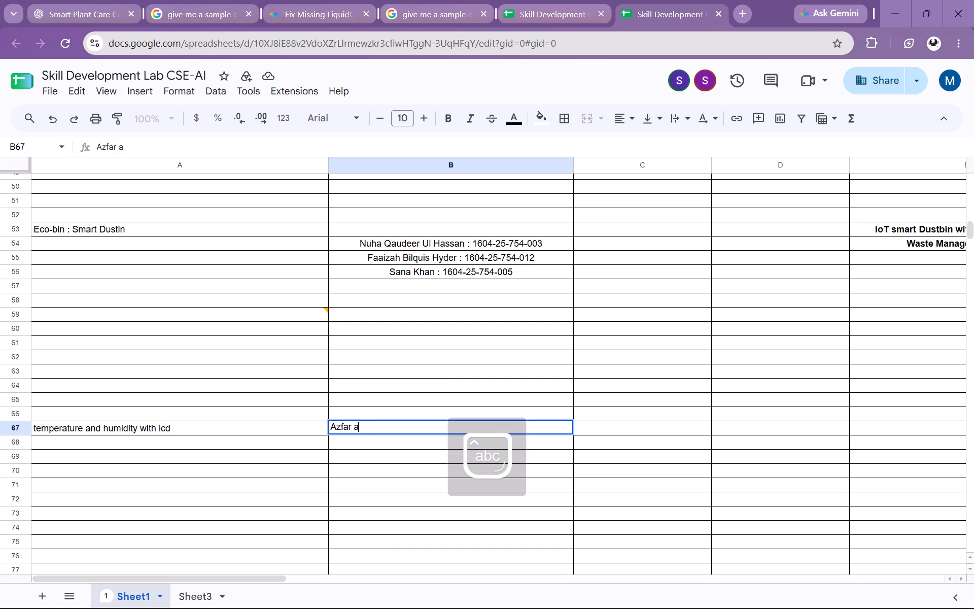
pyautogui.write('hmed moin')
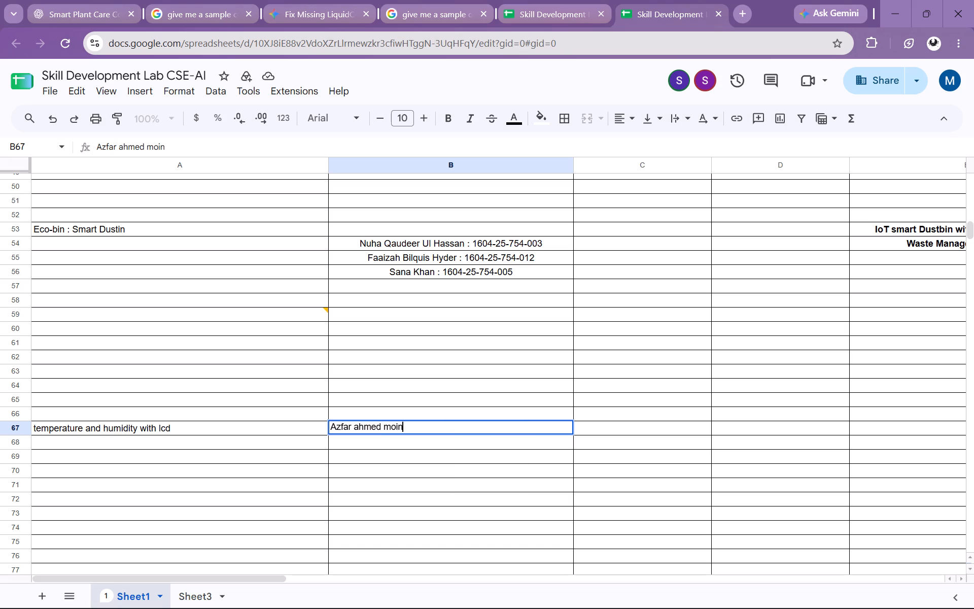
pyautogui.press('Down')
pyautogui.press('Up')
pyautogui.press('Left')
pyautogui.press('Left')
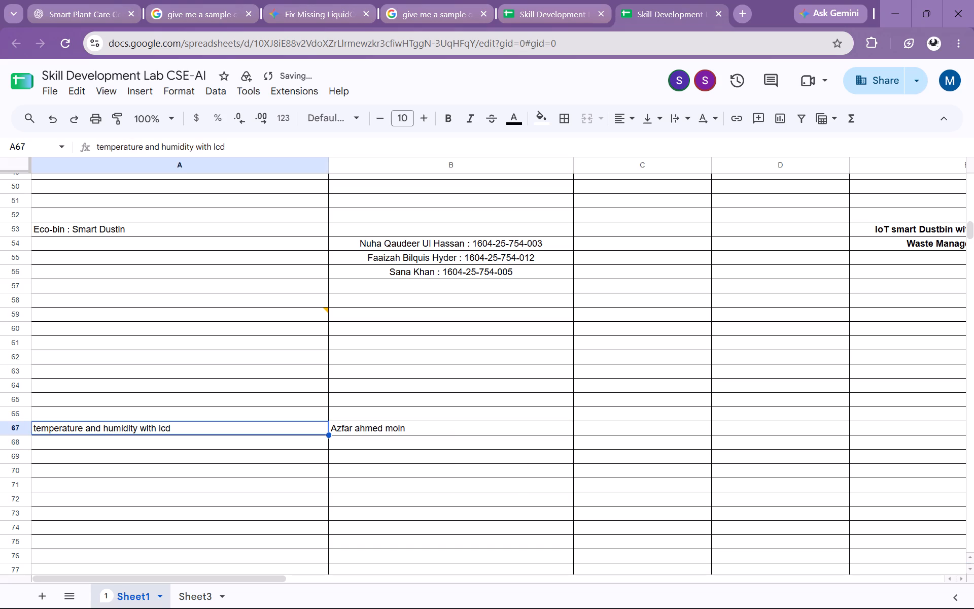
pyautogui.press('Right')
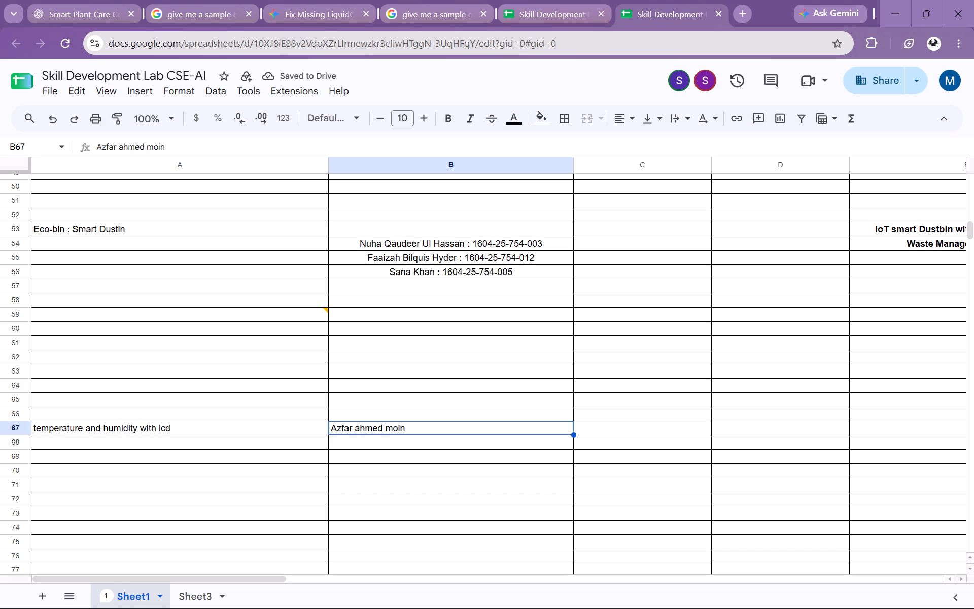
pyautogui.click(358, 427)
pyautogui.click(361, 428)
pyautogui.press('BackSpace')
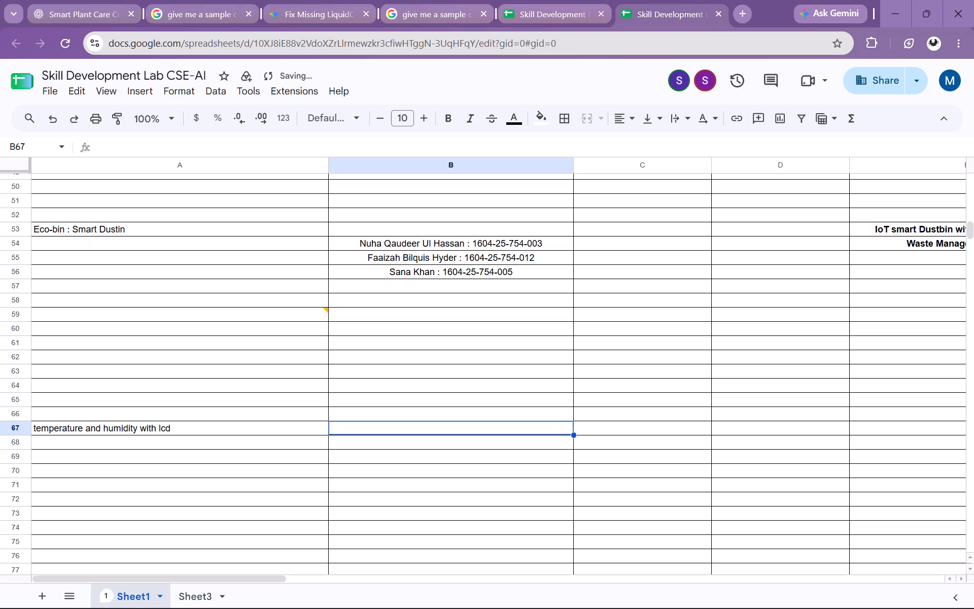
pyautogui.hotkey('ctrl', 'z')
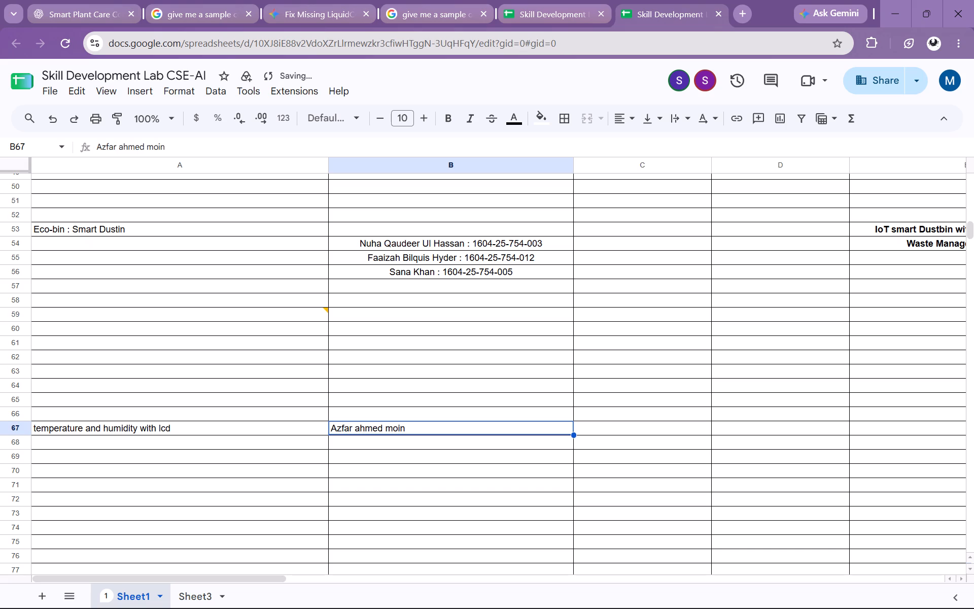
# Open the member name in cell B67 for editing, with the text cursor just before its second word.
pyautogui.click(356, 428)
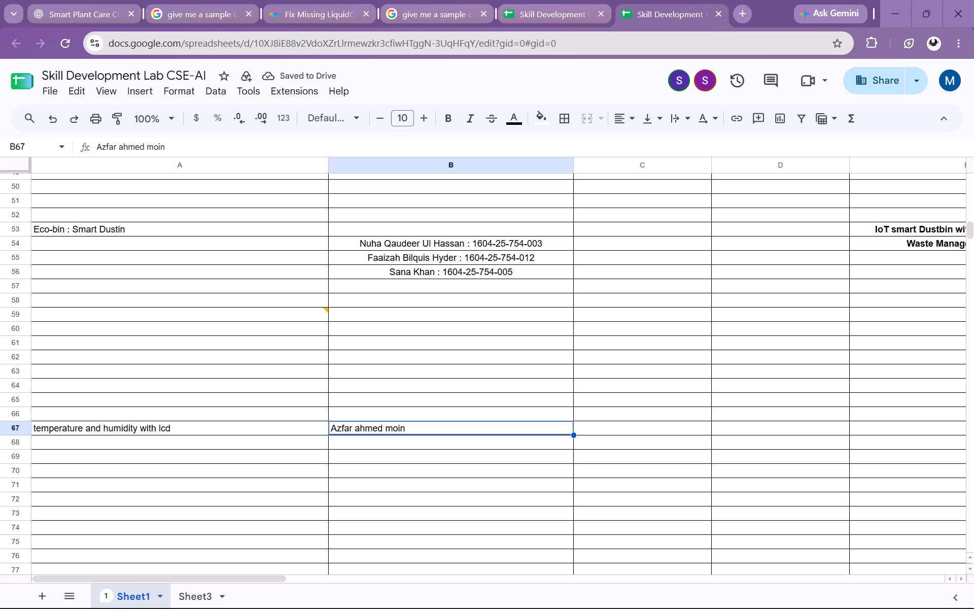
pyautogui.tripleClick(356, 428)
pyautogui.click(356, 428)
pyautogui.click(356, 428)
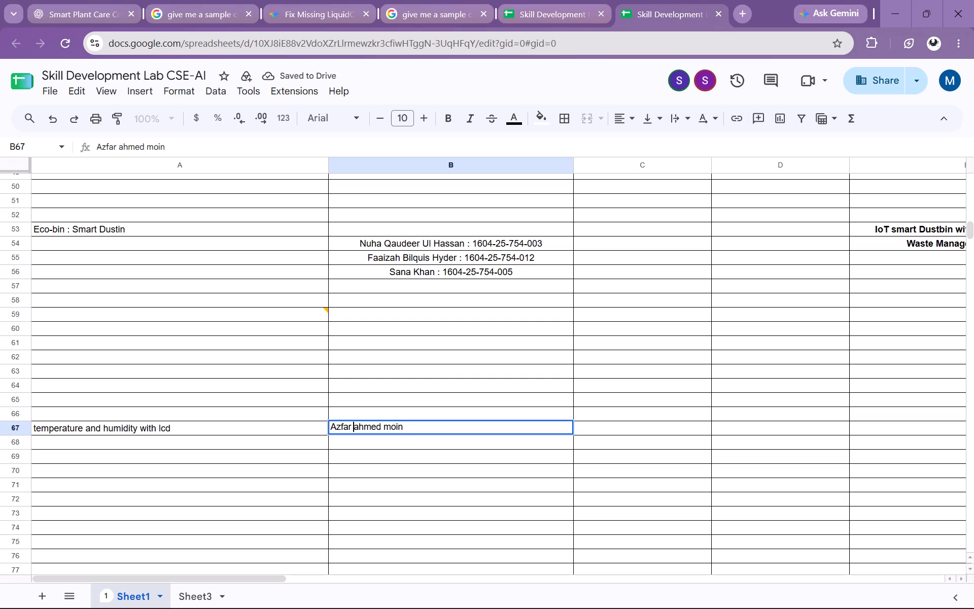
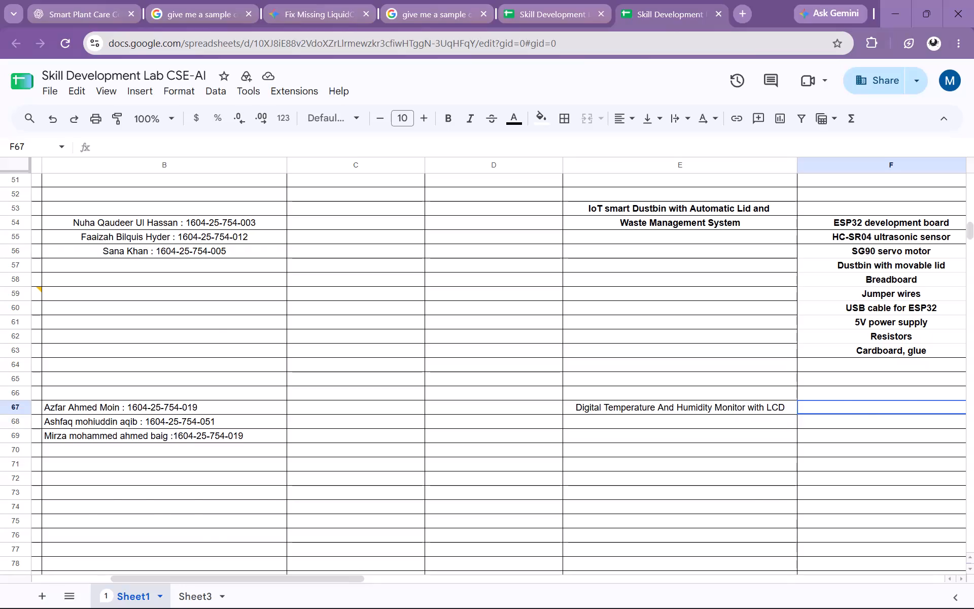
# Copy the "• Arduino UNO R3" line from the components list in cell F43.
pyautogui.scroll(2, 888, 272)
pyautogui.scroll(4, 838, 323)
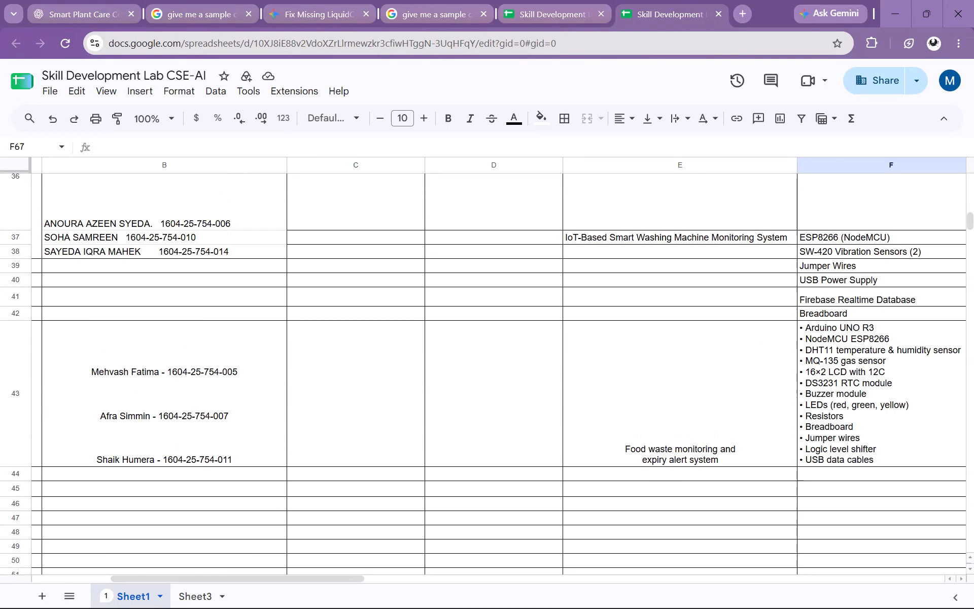
pyautogui.doubleClick(841, 326)
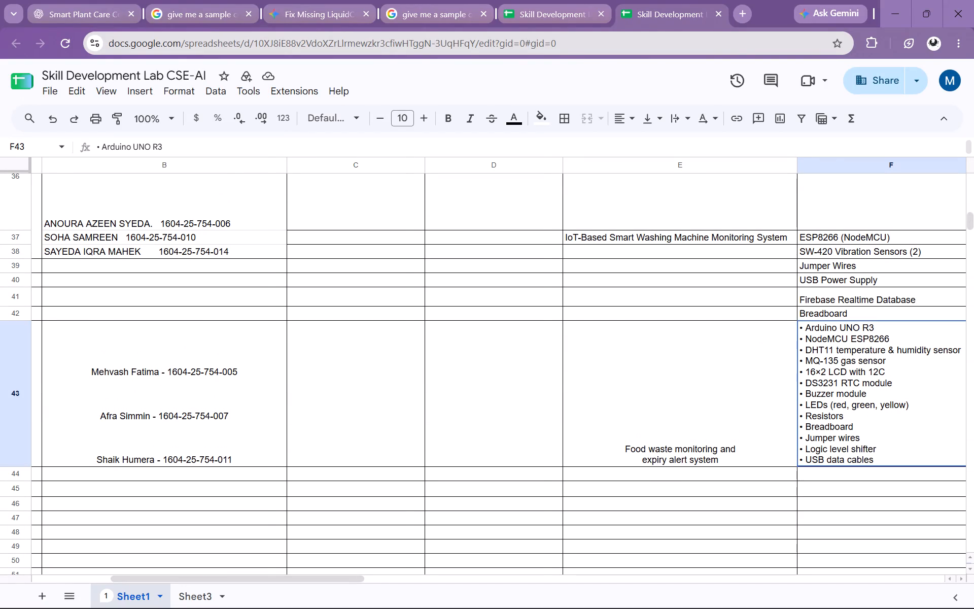
pyautogui.tripleClick(841, 326)
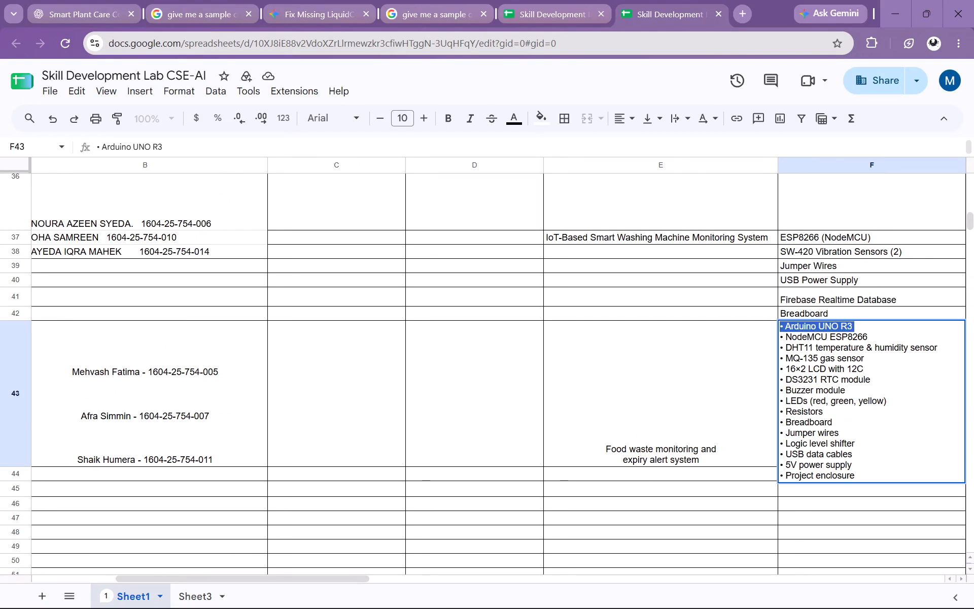
pyautogui.hotkey('ctrl', 'c')
# Look over the project titles, components and descriptions in the upper teams' rows, leaving cell F43 unedited.
pyautogui.scroll(-1, 768, 479)
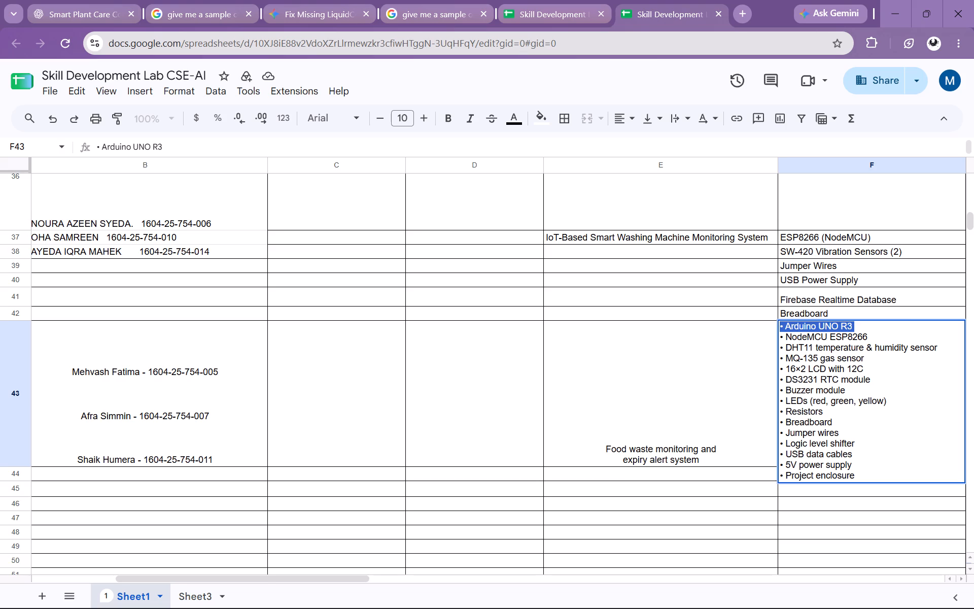
pyautogui.scroll(-2, 768, 479)
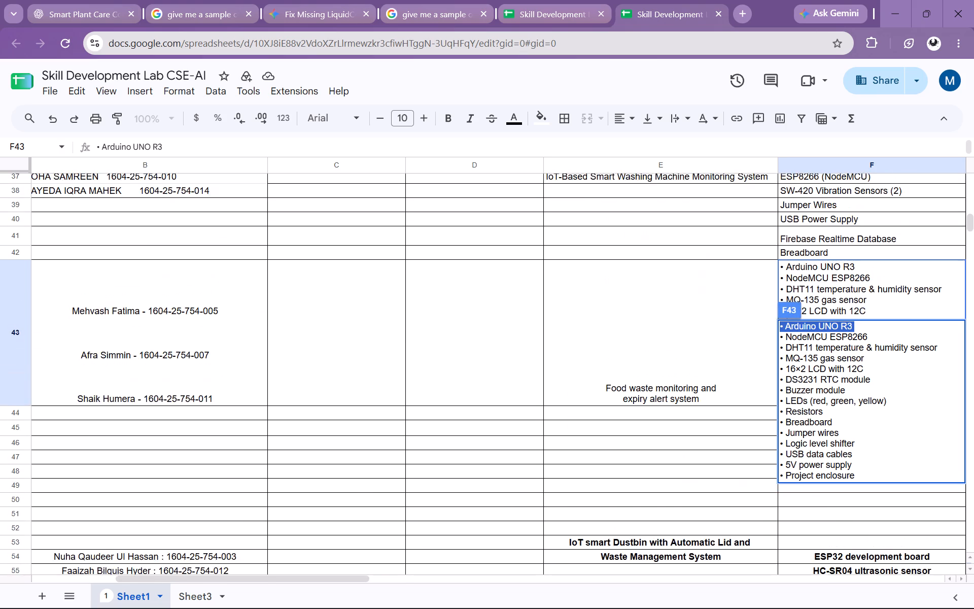
pyautogui.scroll(9, 768, 479)
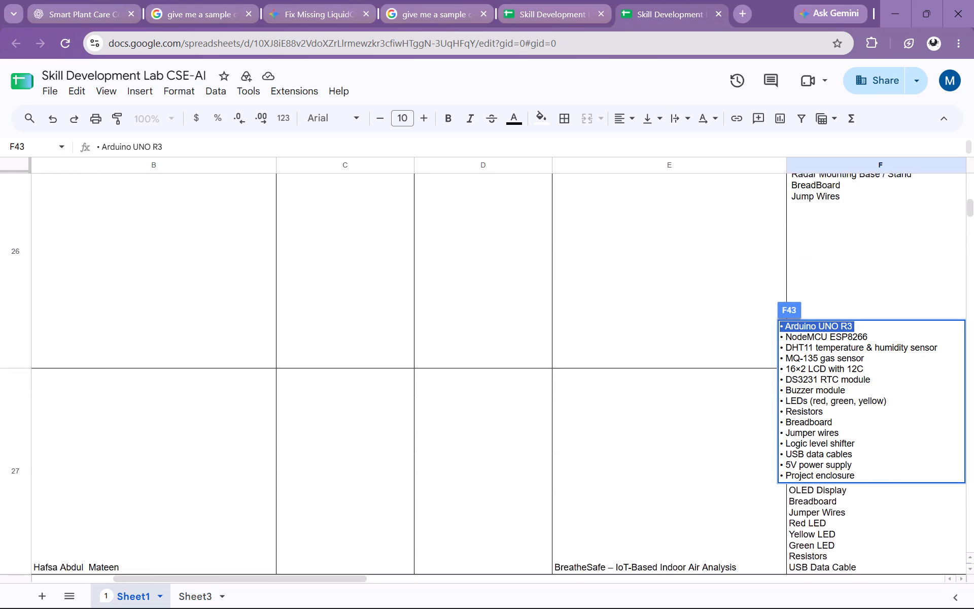
pyautogui.scroll(2, 768, 479)
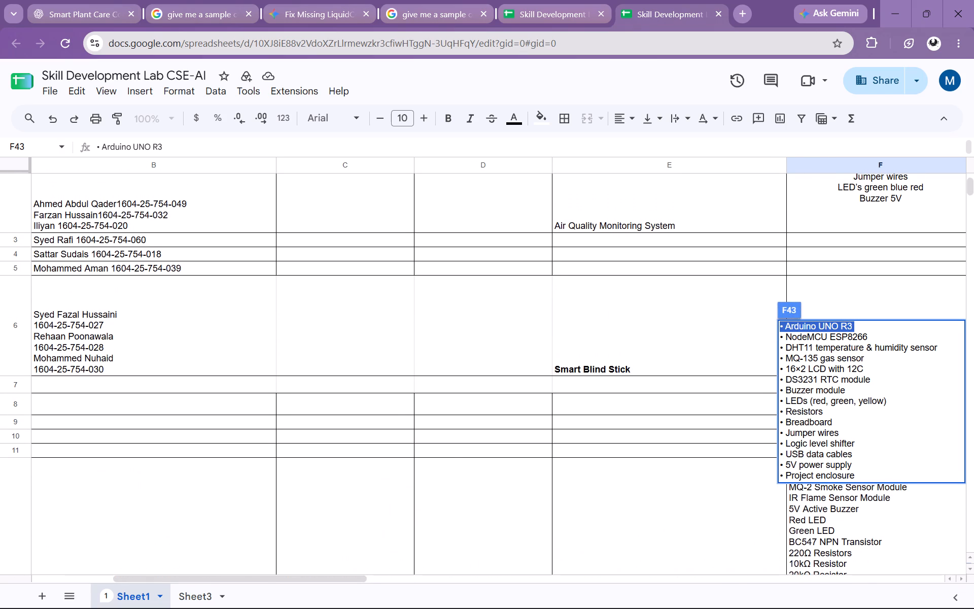
pyautogui.hscroll(-8, 768, 479)
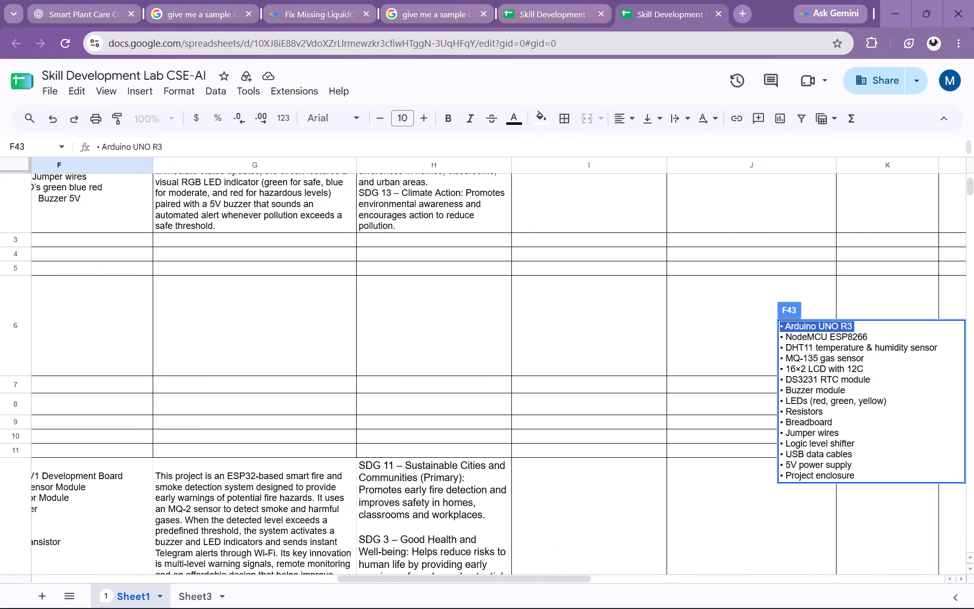
pyautogui.hscroll(4, 768, 479)
pyautogui.hscroll(2, 892, 491)
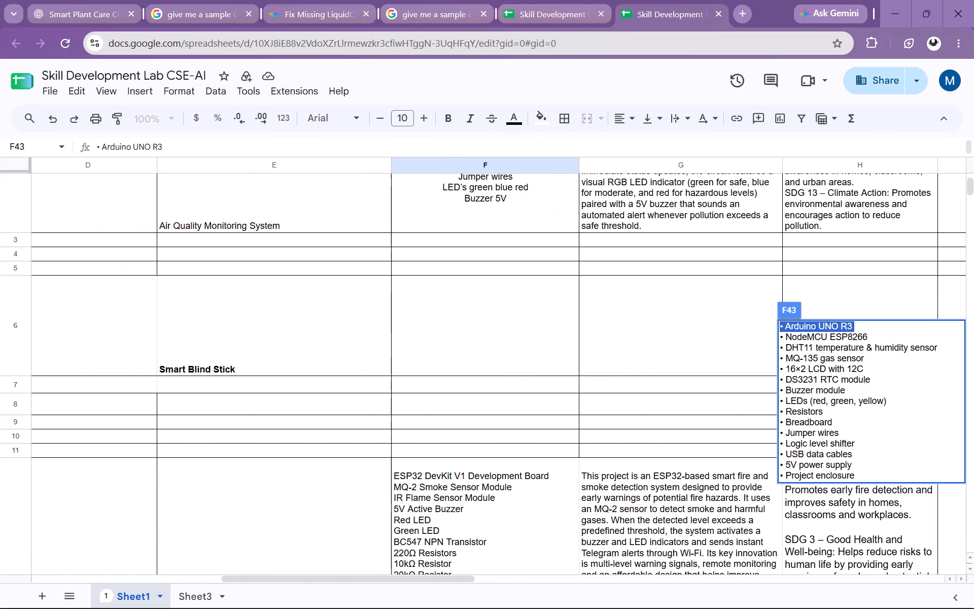
pyautogui.hscroll(3, 892, 491)
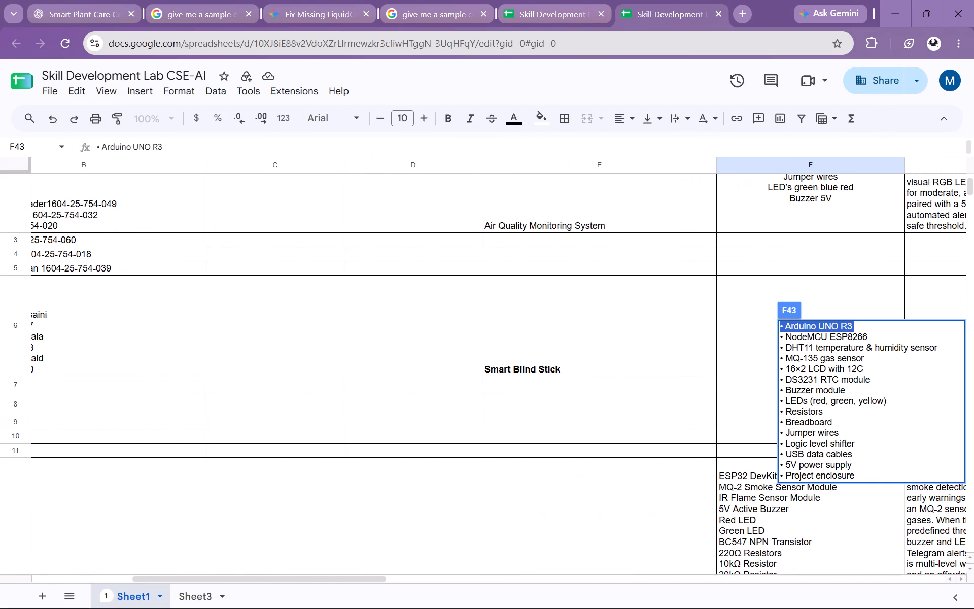
pyautogui.press('Escape')
pyautogui.click(639, 331)
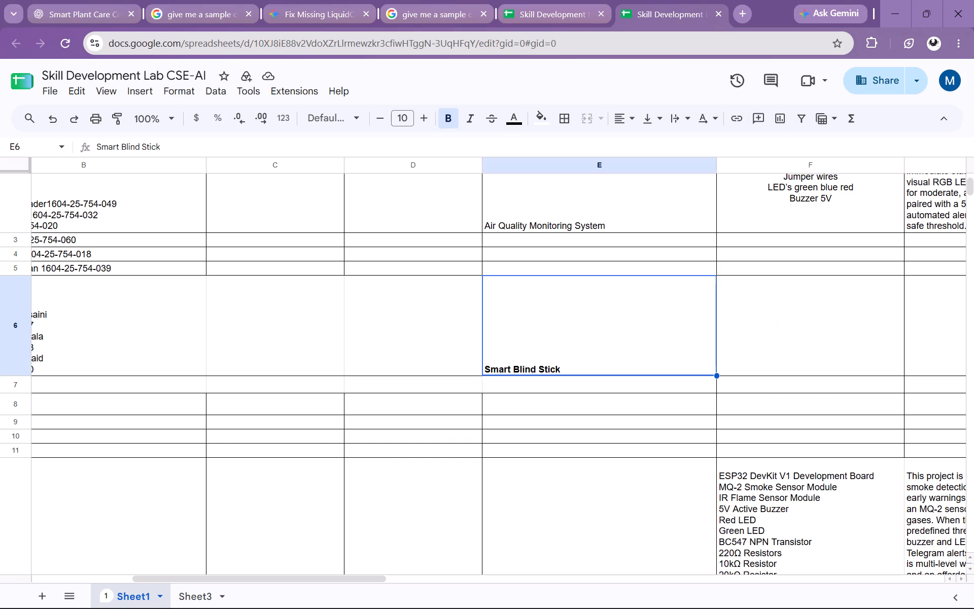
# Turn off Night light in the Windows quick settings.
pyautogui.press('super+a')
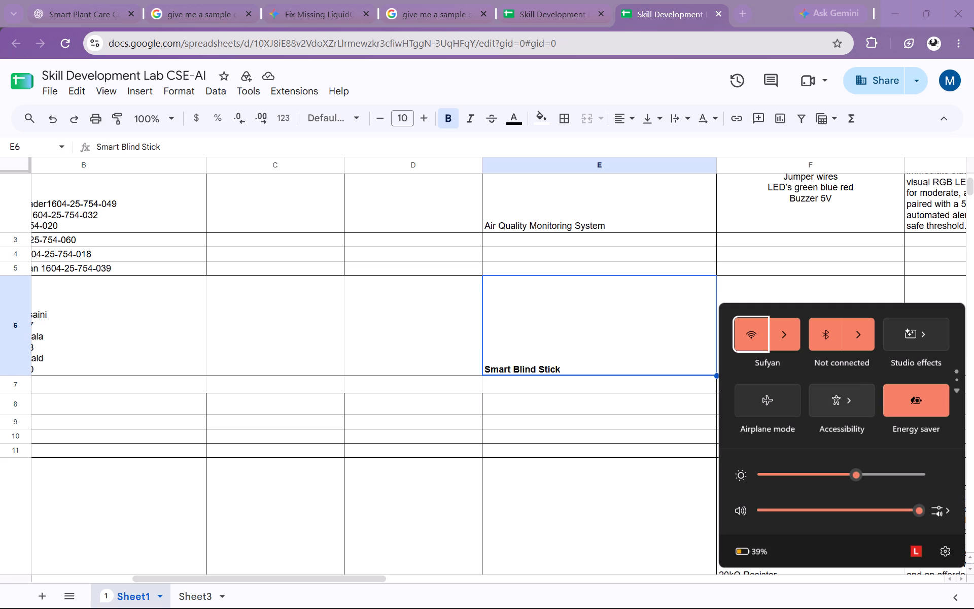
pyautogui.scroll(-1, 859, 388)
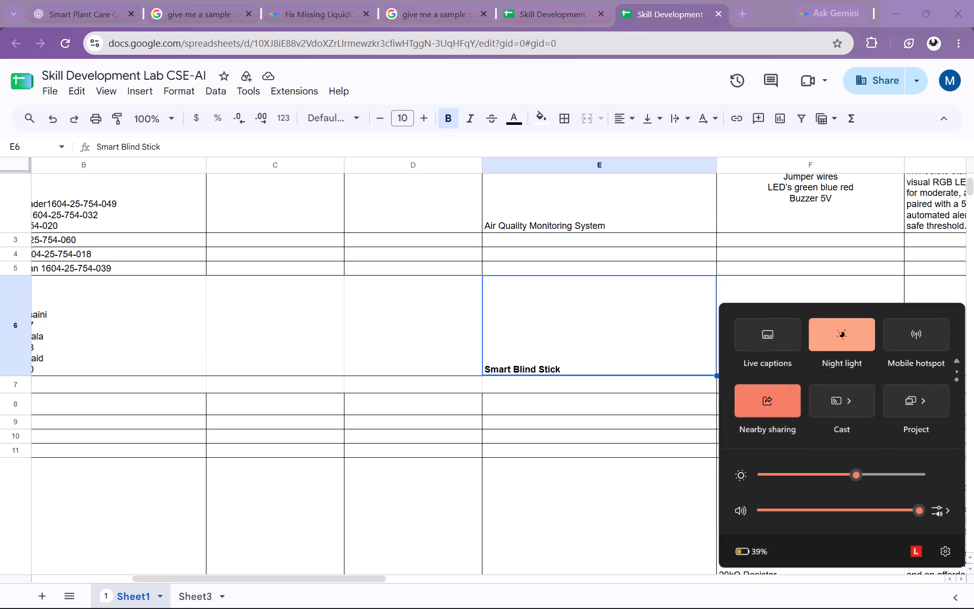
pyautogui.click(840, 330)
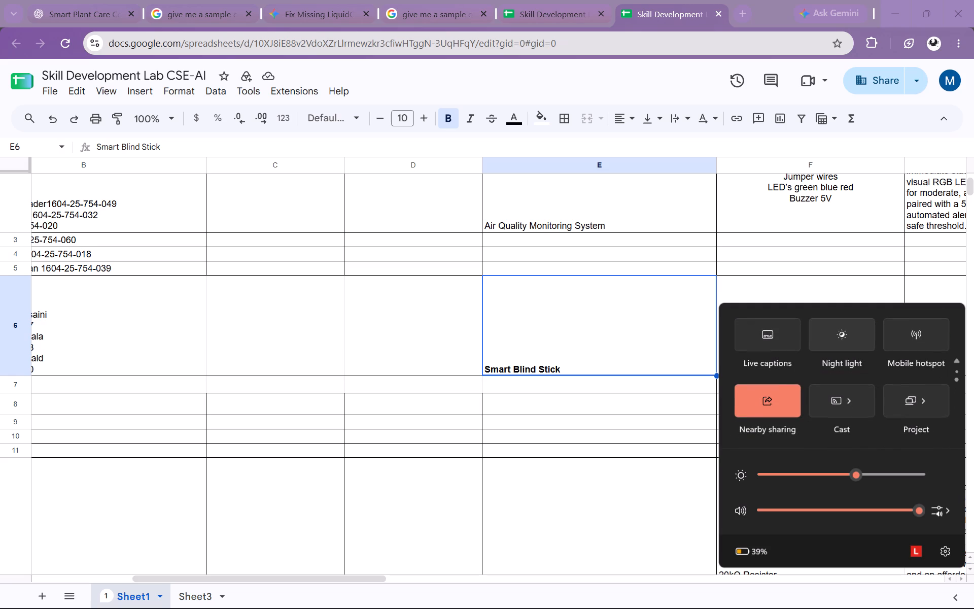
pyautogui.press('super+a')
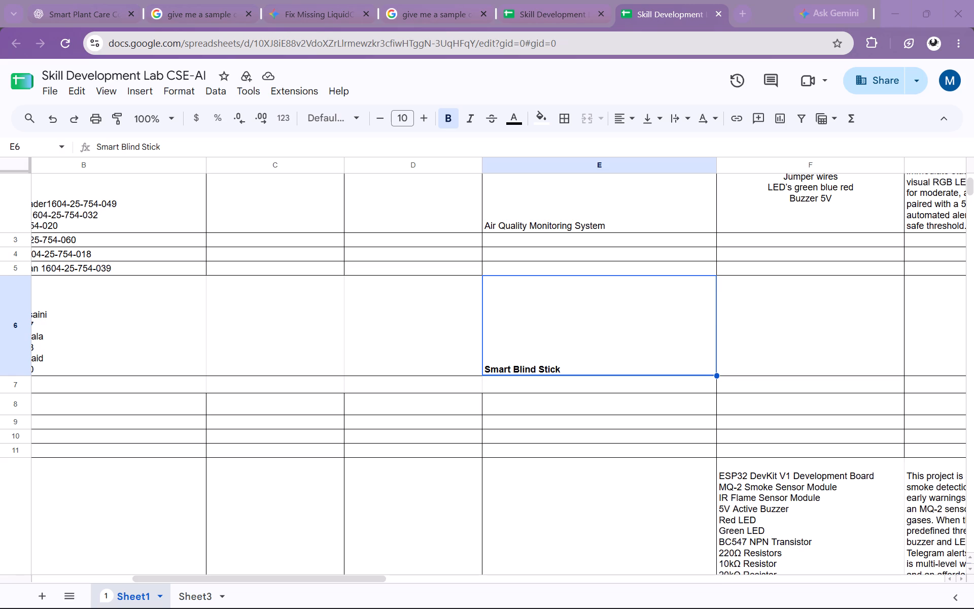
# Review the components, description and SDG columns of the other teams' rows down to the team's own row 67.
pyautogui.scroll(-4, 840, 330)
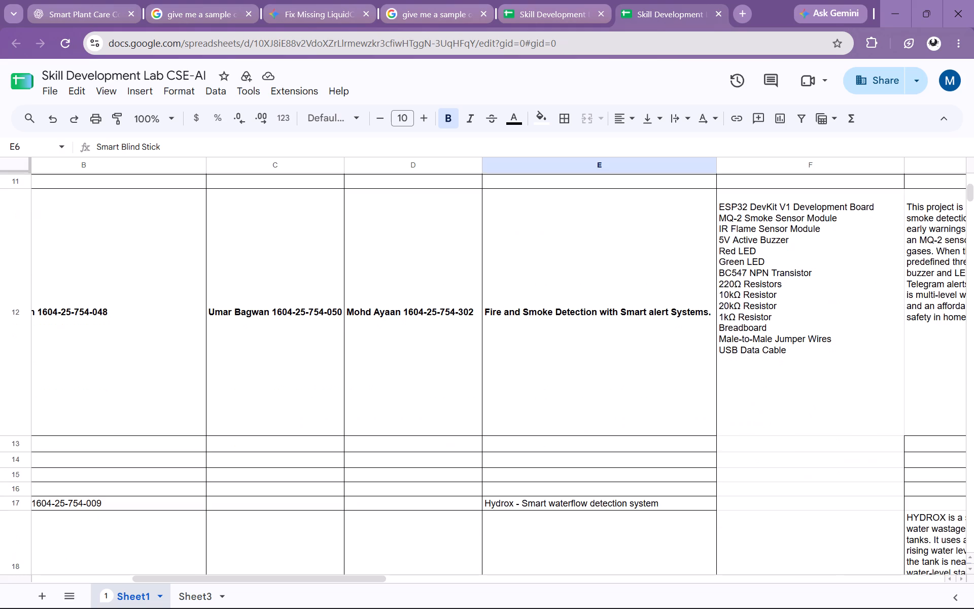
pyautogui.scroll(-7, 840, 330)
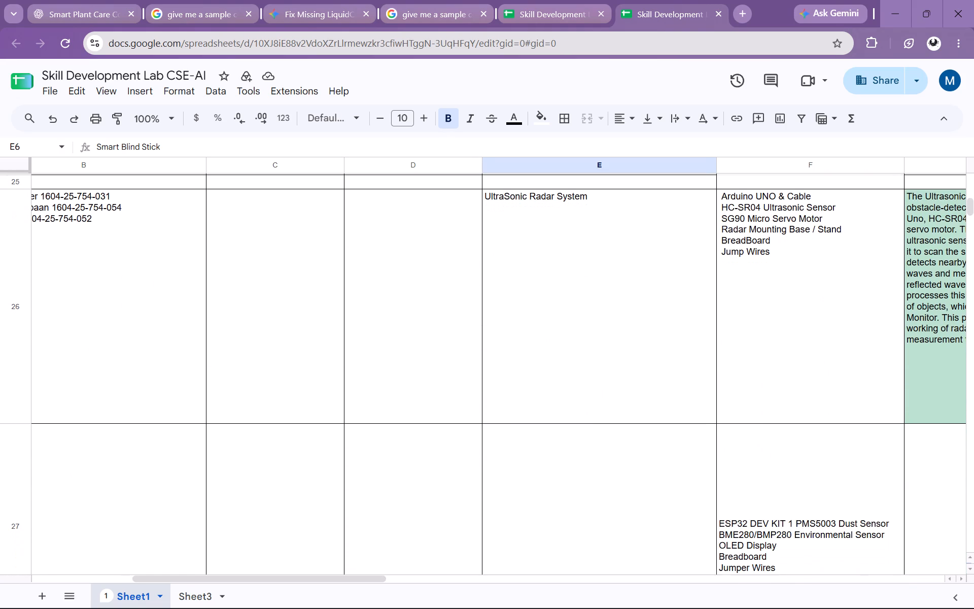
pyautogui.hscroll(-12, 840, 330)
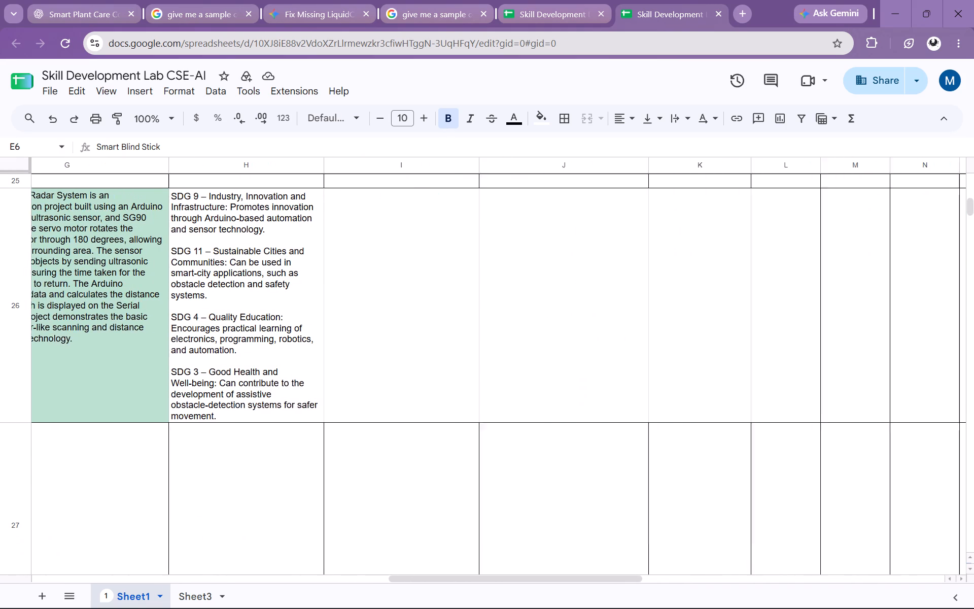
pyautogui.hscroll(1, 840, 330)
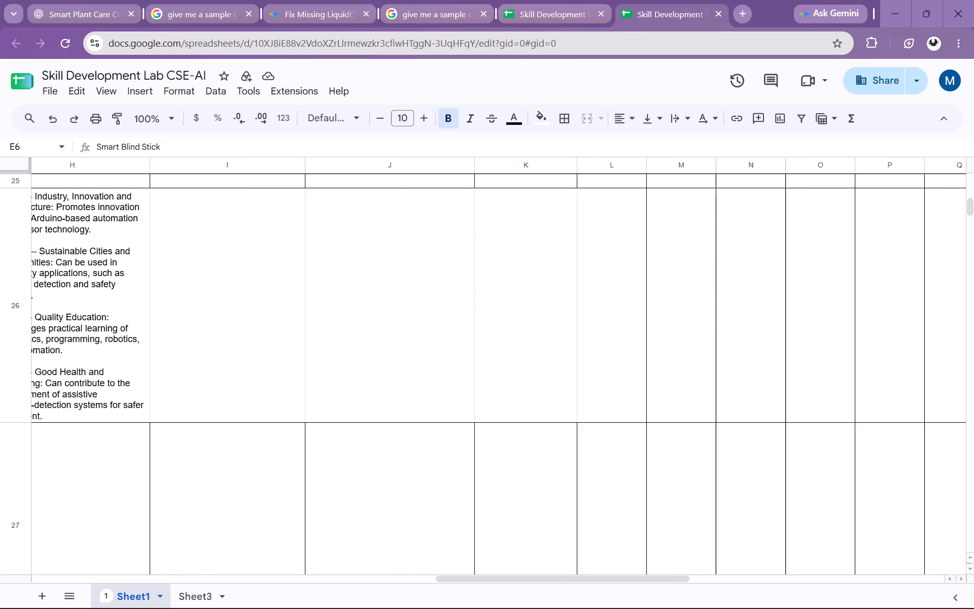
pyautogui.hscroll(2, 840, 330)
pyautogui.scroll(-3, 411, 394)
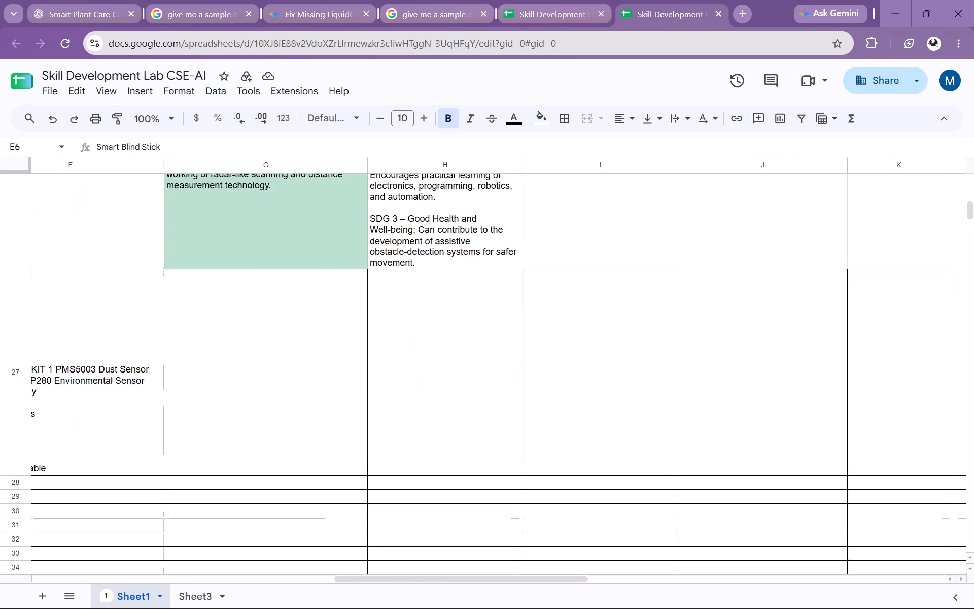
pyautogui.scroll(-2, 411, 394)
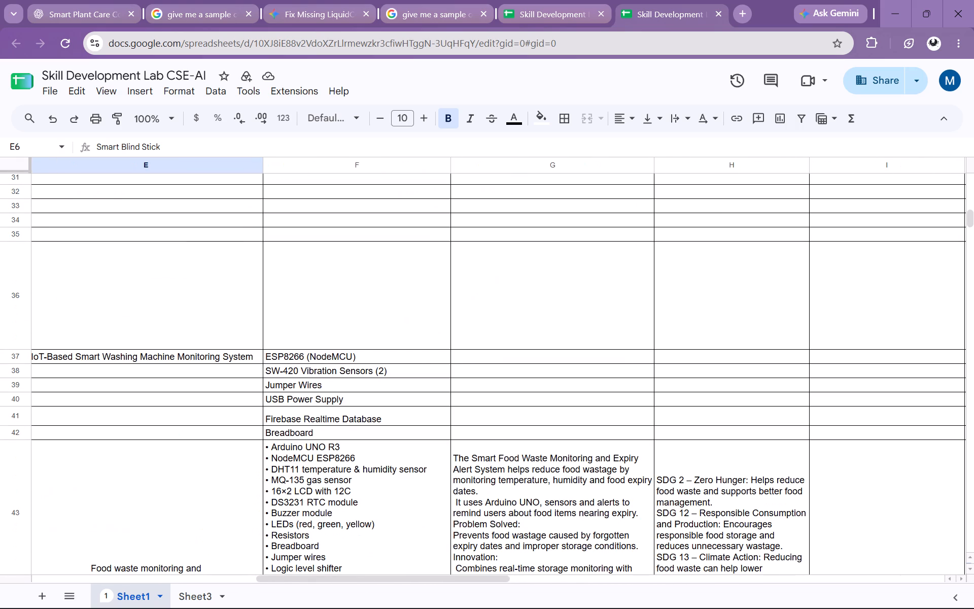
pyautogui.scroll(-6, 411, 394)
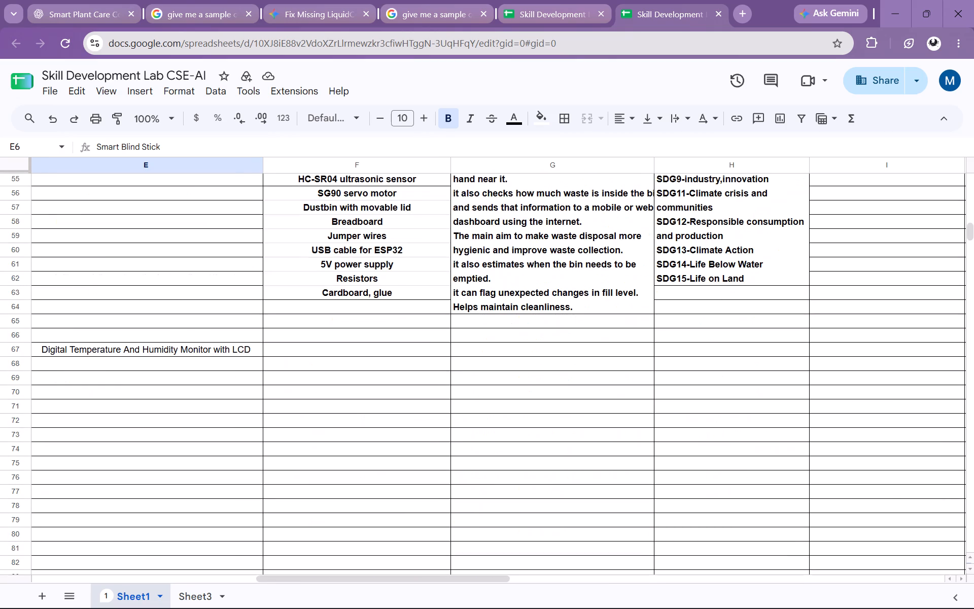
pyautogui.hscroll(13, 411, 394)
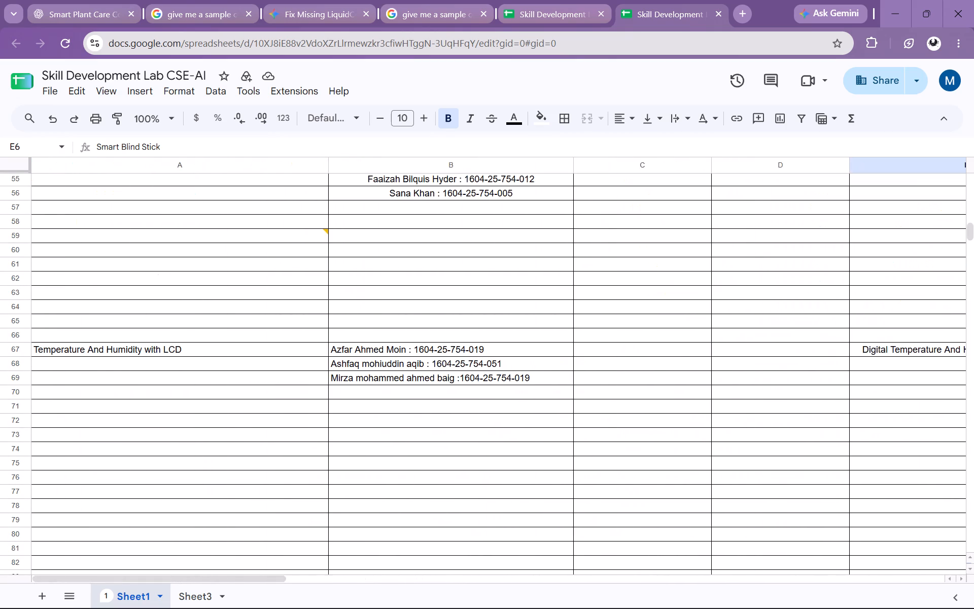
pyautogui.hscroll(2, 411, 394)
pyautogui.hscroll(-1, 718, 387)
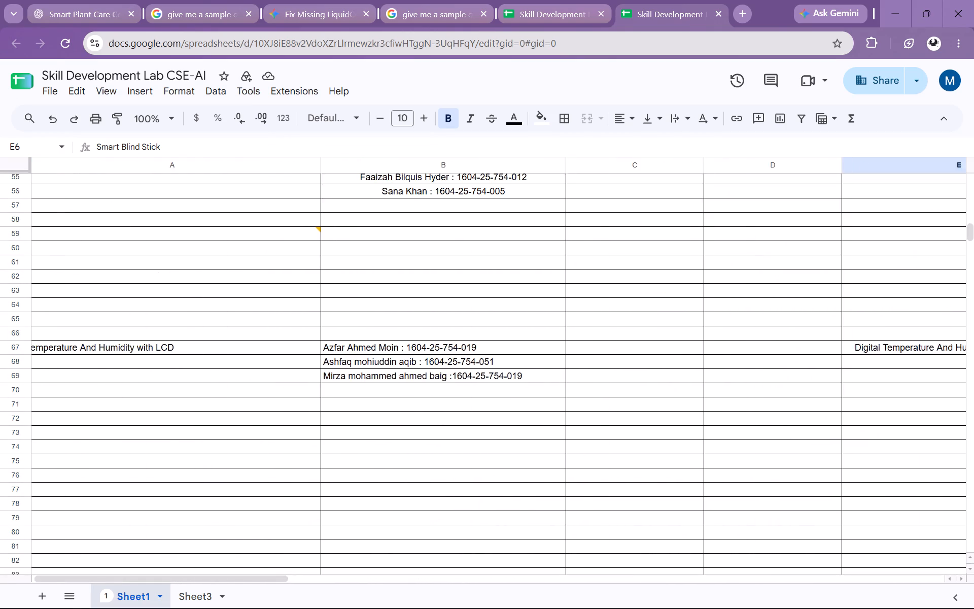
pyautogui.hscroll(-6, 718, 387)
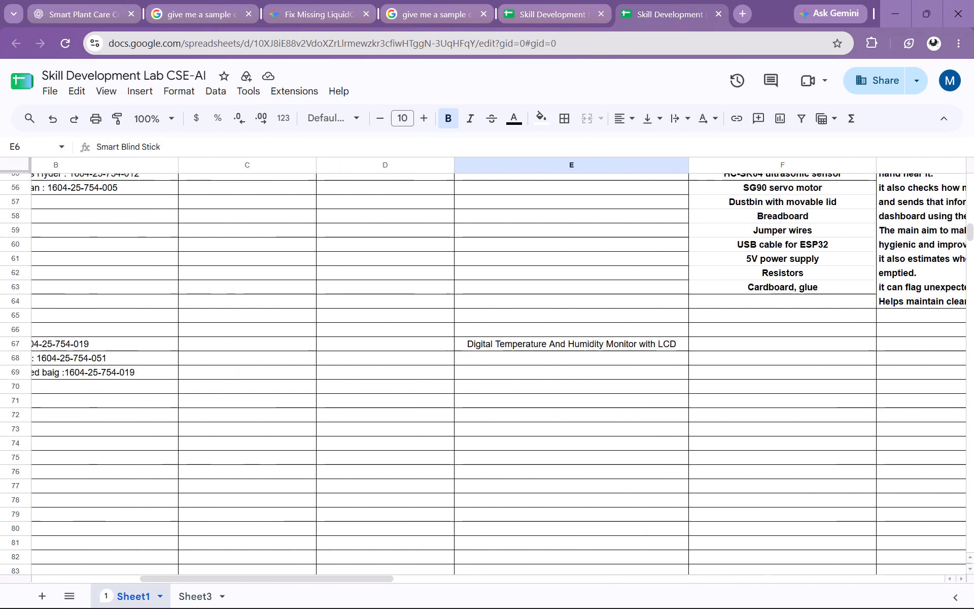
pyautogui.hscroll(-2, 718, 387)
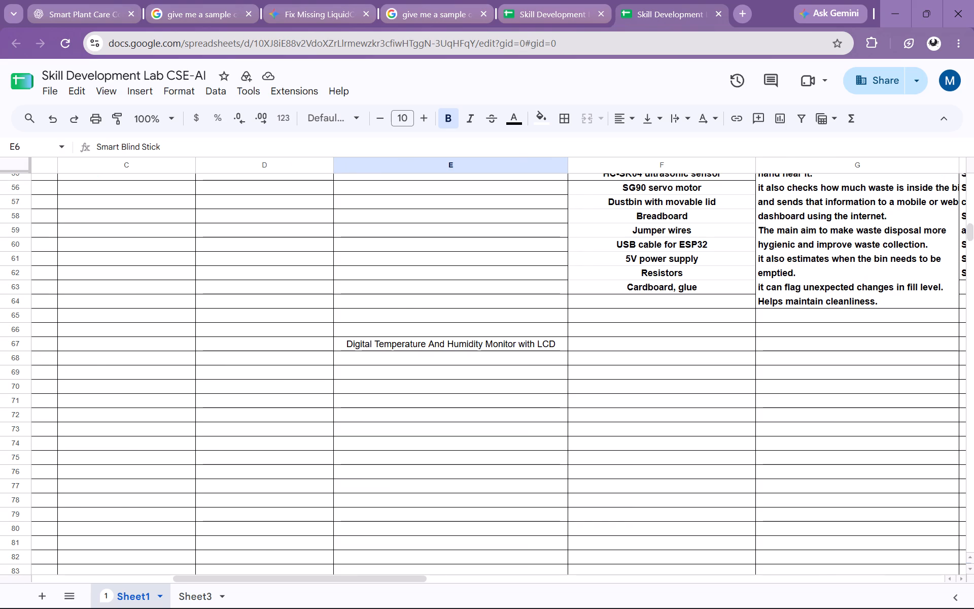
# Paste the copied "• Arduino UNO R3" entry into cell F67 as the project's first component.
pyautogui.click(650, 348)
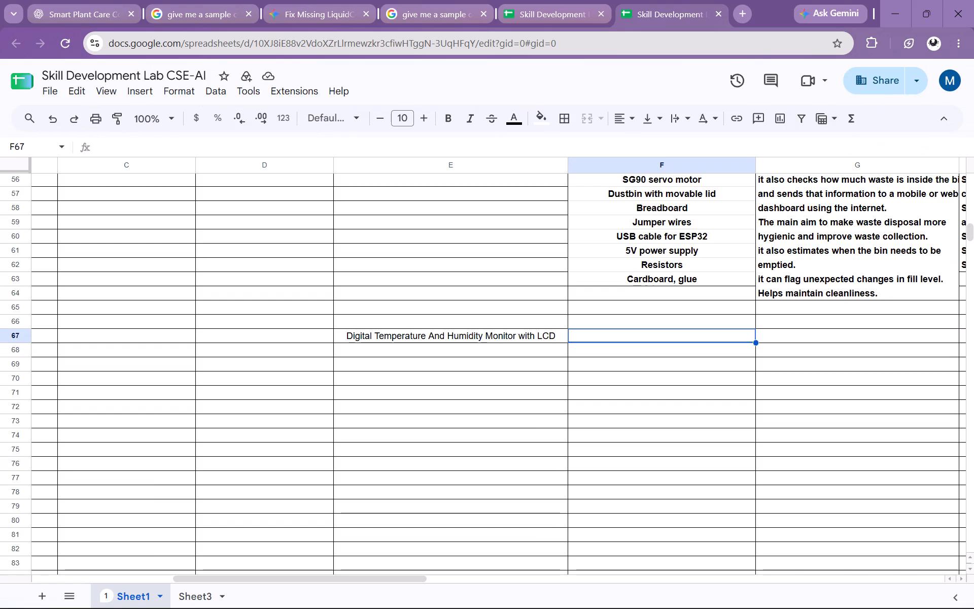
pyautogui.scroll(4, 650, 348)
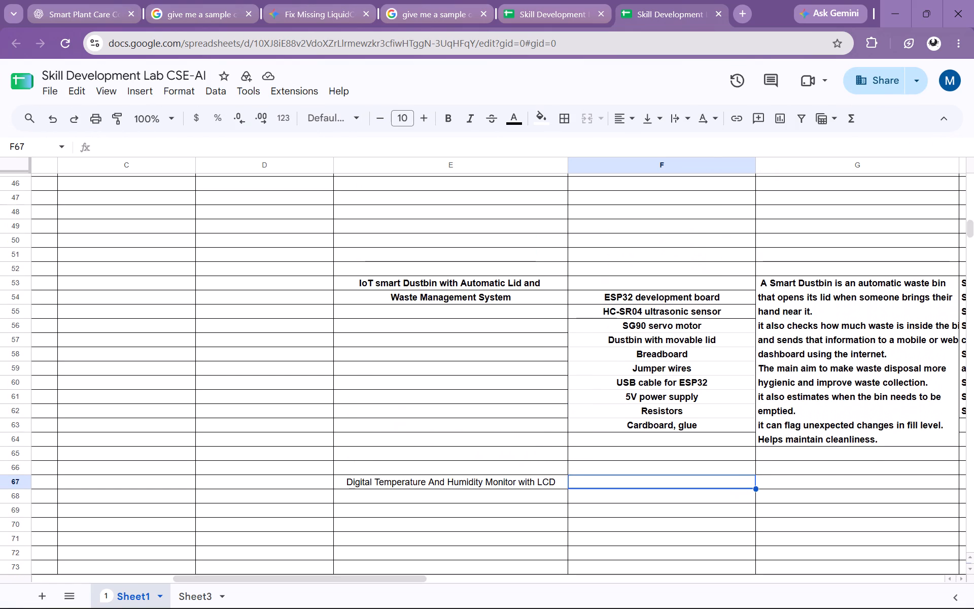
pyautogui.scroll(-2, 650, 348)
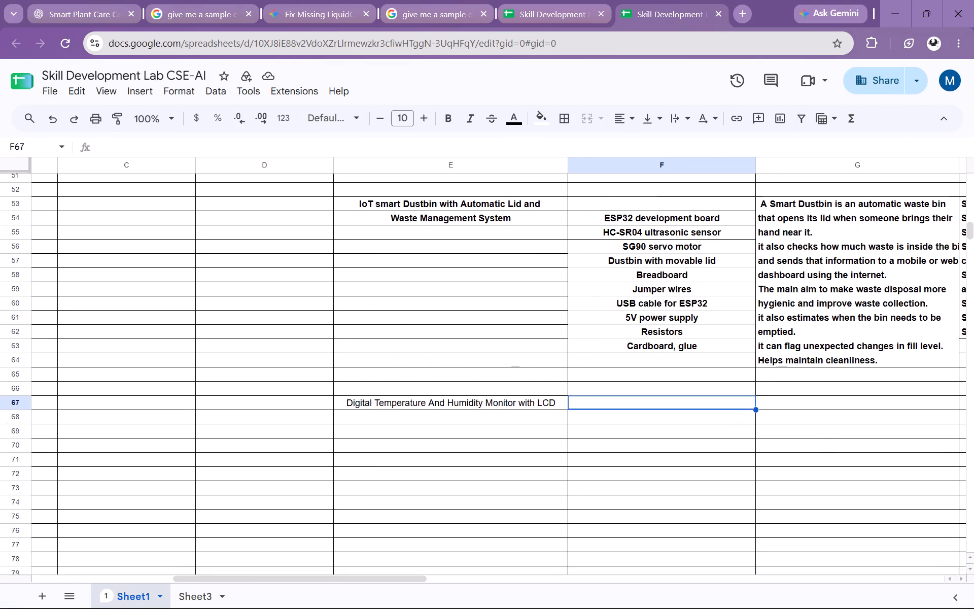
pyautogui.scroll(-1, 650, 348)
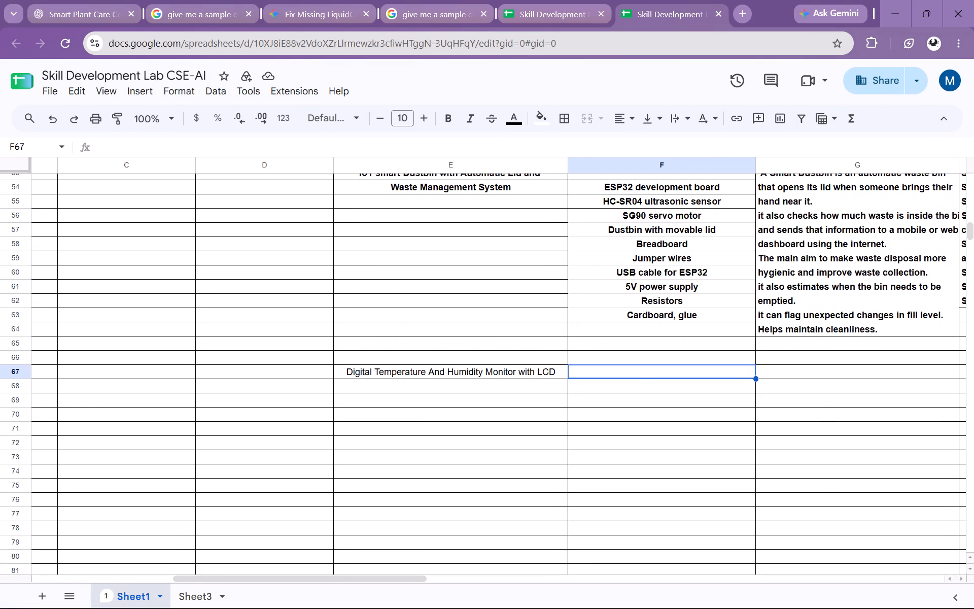
pyautogui.hotkey('ctrl', 'v')
# Enter "LM35 Temperature sensor" in cell F68 as the project's second component.
pyautogui.scroll(1, 650, 348)
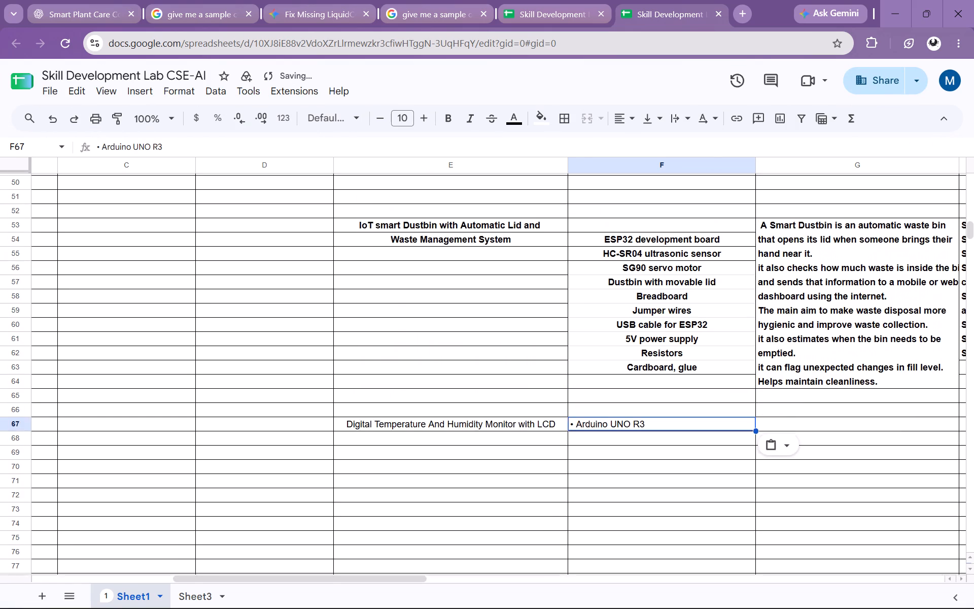
pyautogui.scroll(3, 650, 348)
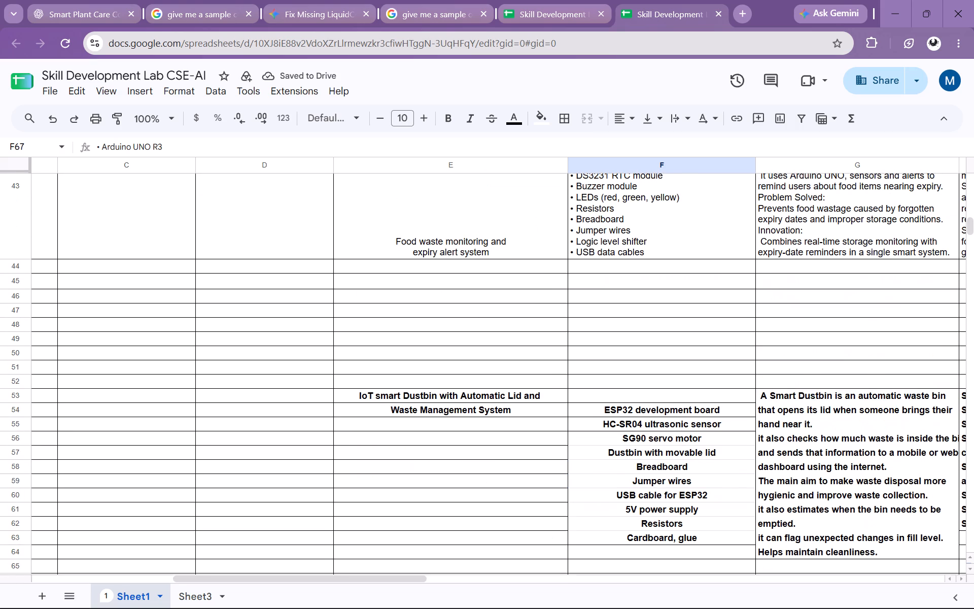
pyautogui.scroll(-2, 650, 348)
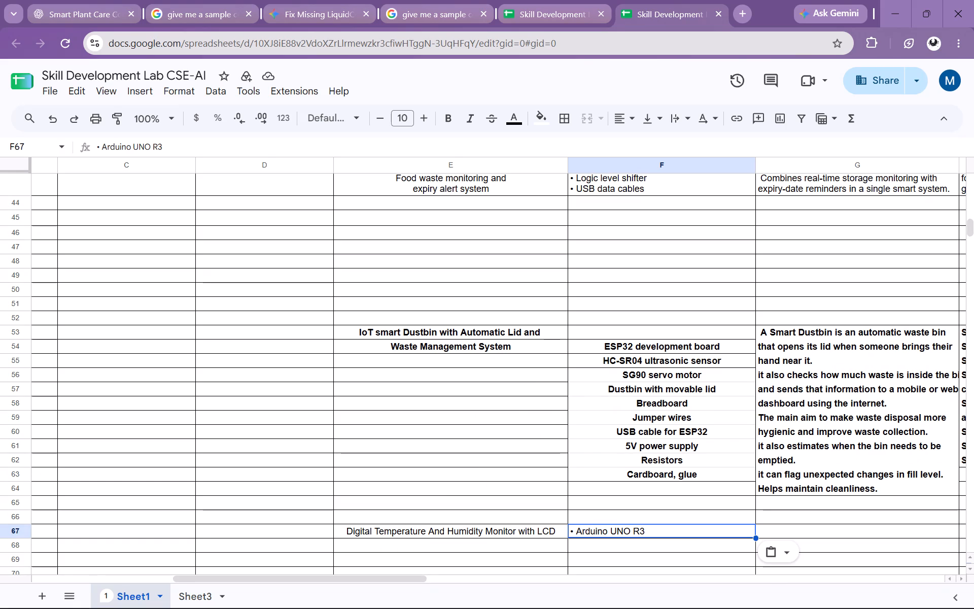
pyautogui.doubleClick(649, 542)
pyautogui.press('l')
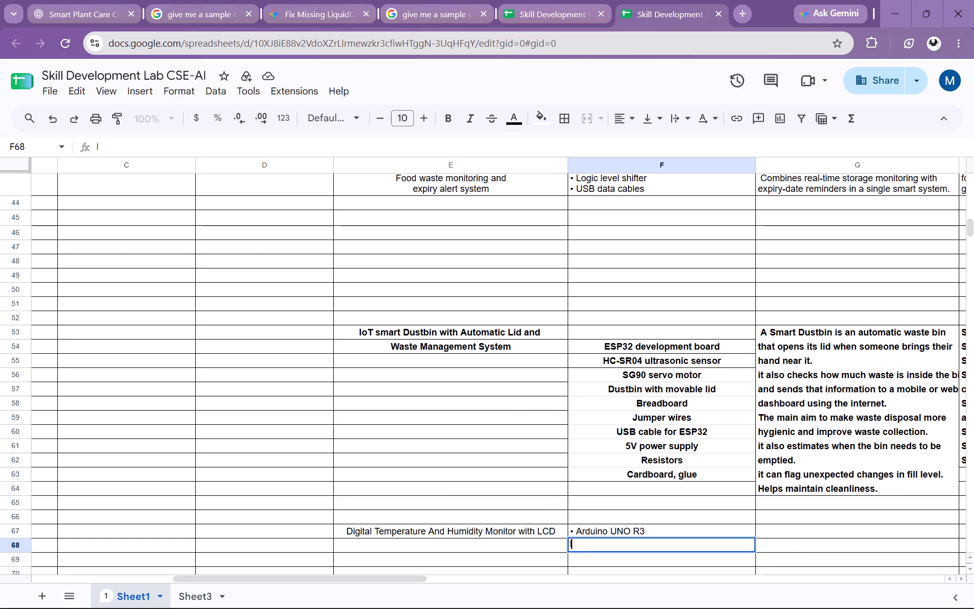
pyautogui.press('BackSpace')
pyautogui.write('LM35')
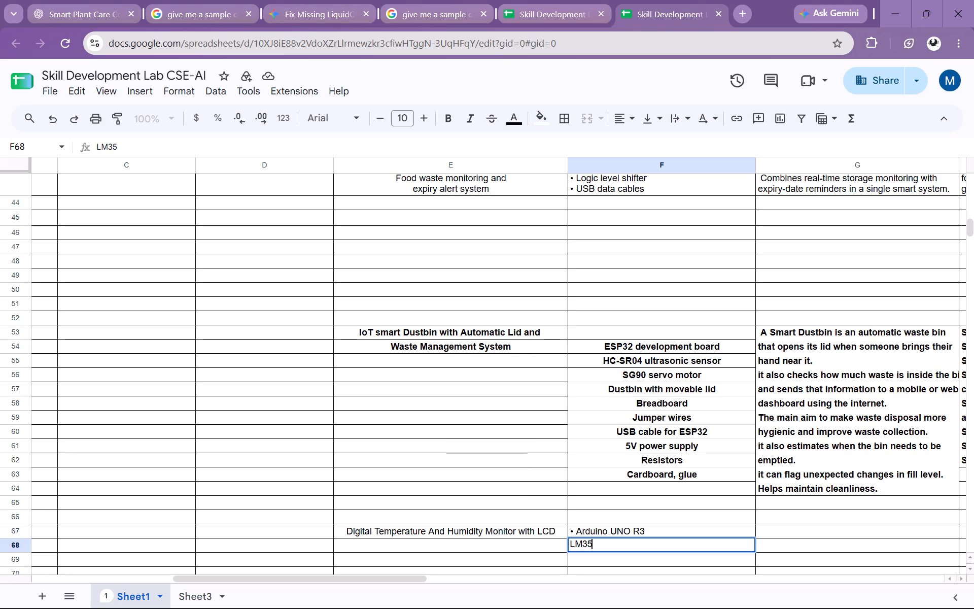
pyautogui.press('space')
pyautogui.write('TEMPERATURE')
pyautogui.press('BackSpace')
pyautogui.press('BackSpace')
pyautogui.press('BackSpace')
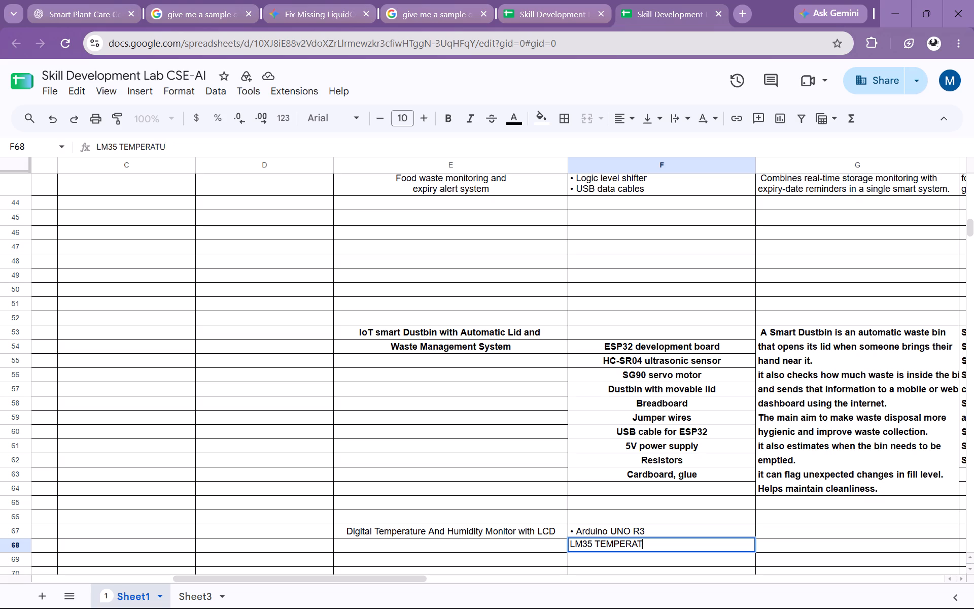
pyautogui.press('BackSpace')
pyautogui.press('BackSpace')
pyautogui.press('BackSpace')
pyautogui.press('BackSpace')
pyautogui.press('BackSpace')
pyautogui.press('BackSpace')
pyautogui.press('BackSpace')
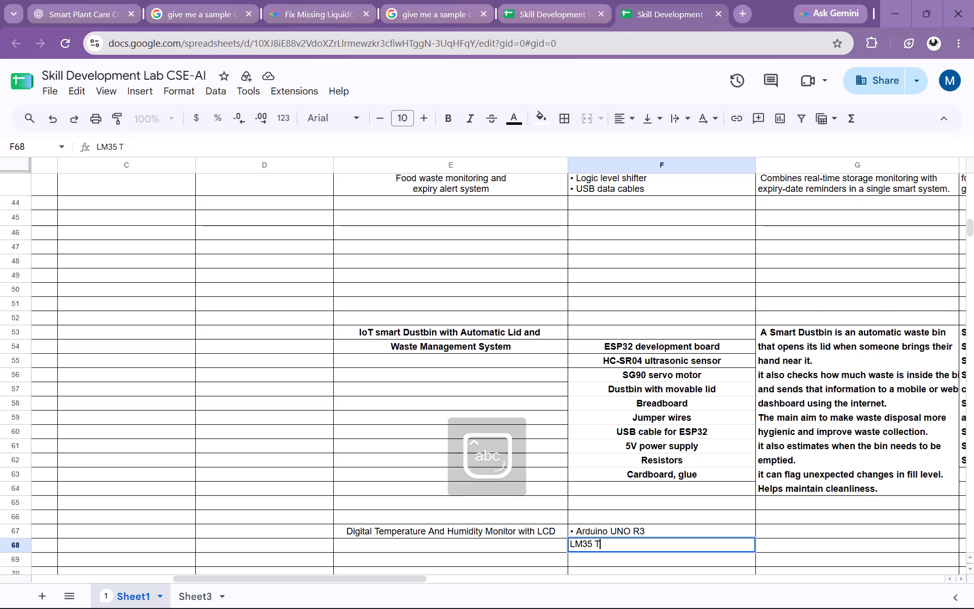
pyautogui.write('emperature')
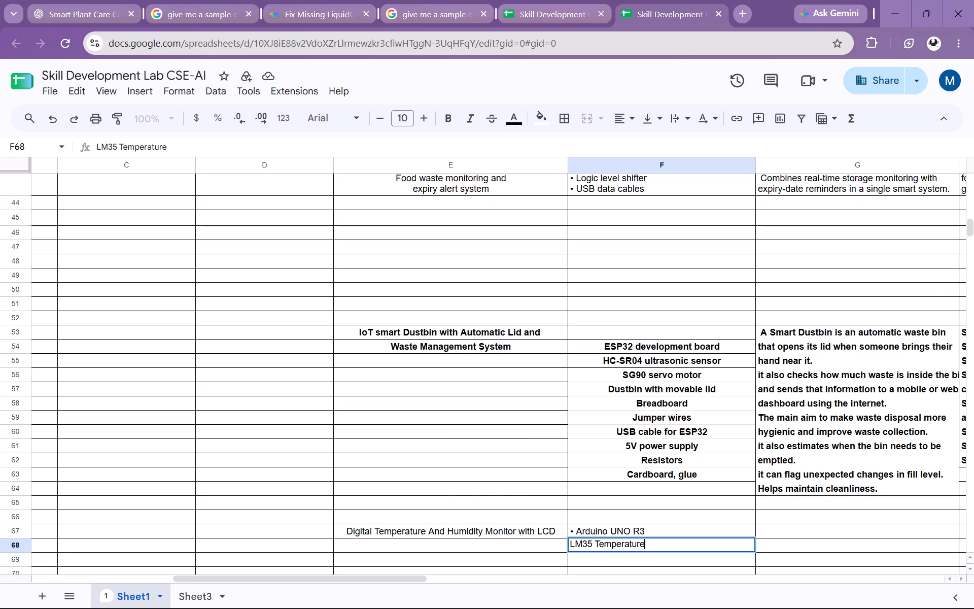
pyautogui.press('space')
pyautogui.write('sensor')
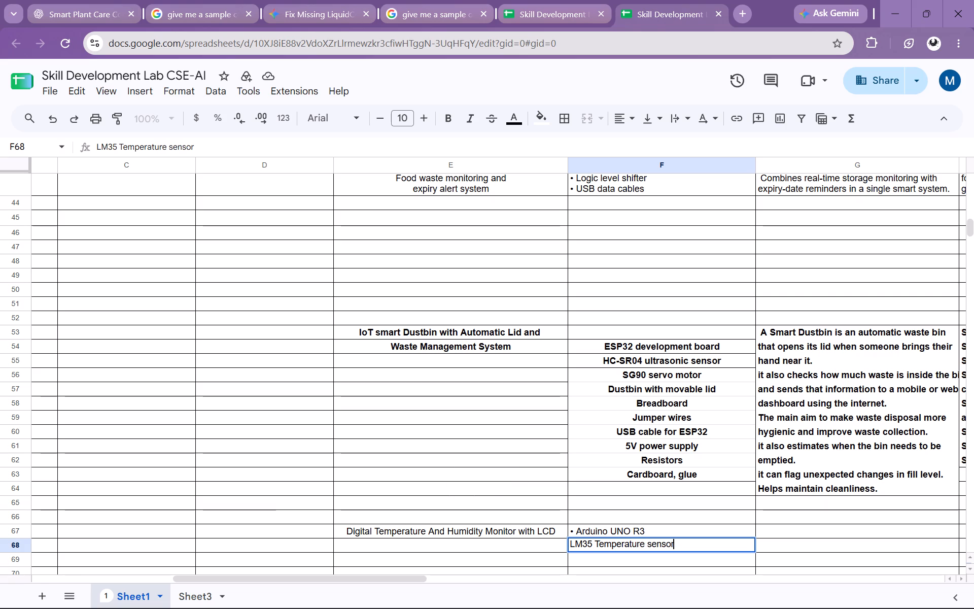
pyautogui.press('Return')
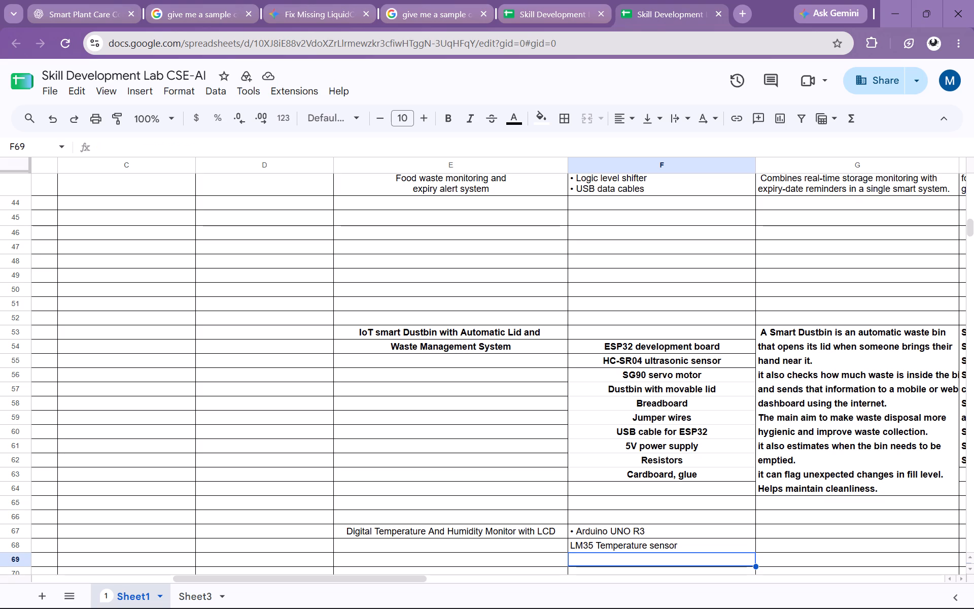
# Enter "LCD With 12C Module" in cell F69 below the temperature sensor entry.
pyautogui.press('l')
pyautogui.press('BackSpace')
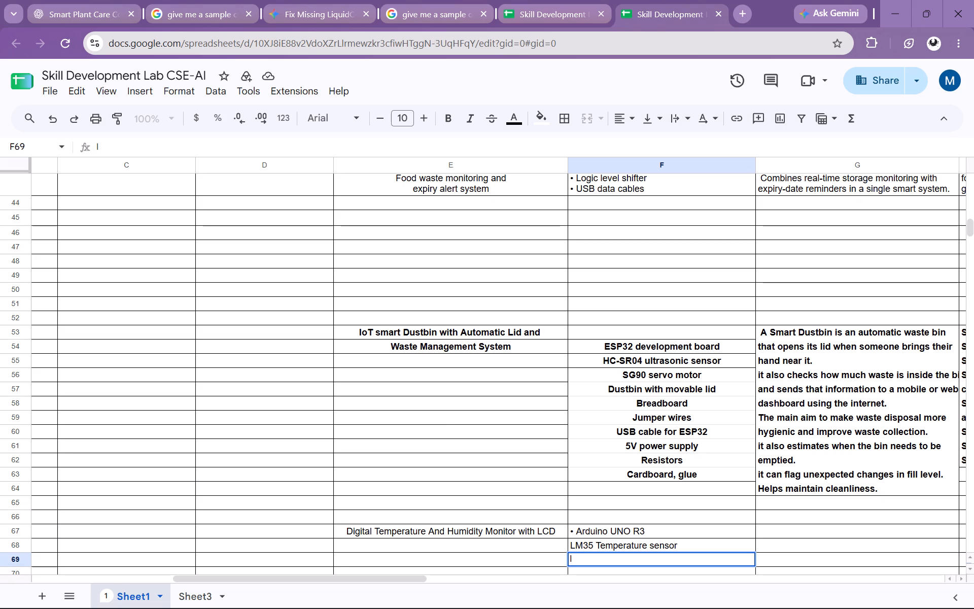
pyautogui.press('BackSpace')
pyautogui.write('lcd')
pyautogui.press('BackSpace')
pyautogui.press('BackSpace')
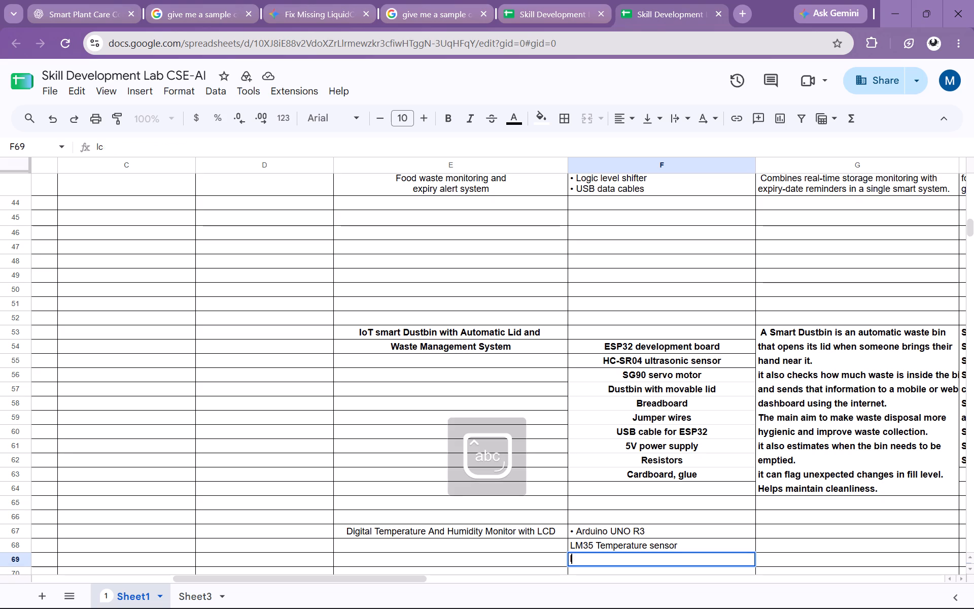
pyautogui.press('BackSpace')
pyautogui.write('LCD')
pyautogui.press('space')
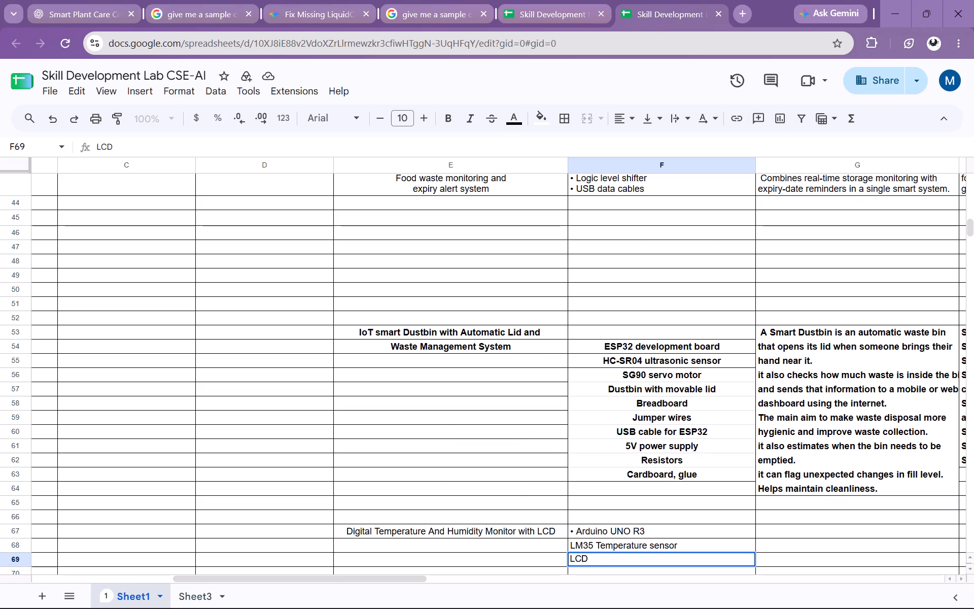
pyautogui.press('space')
pyautogui.write('WITH')
pyautogui.press('BackSpace')
pyautogui.press('BackSpace')
pyautogui.press('BackSpace')
pyautogui.write('ith 12c')
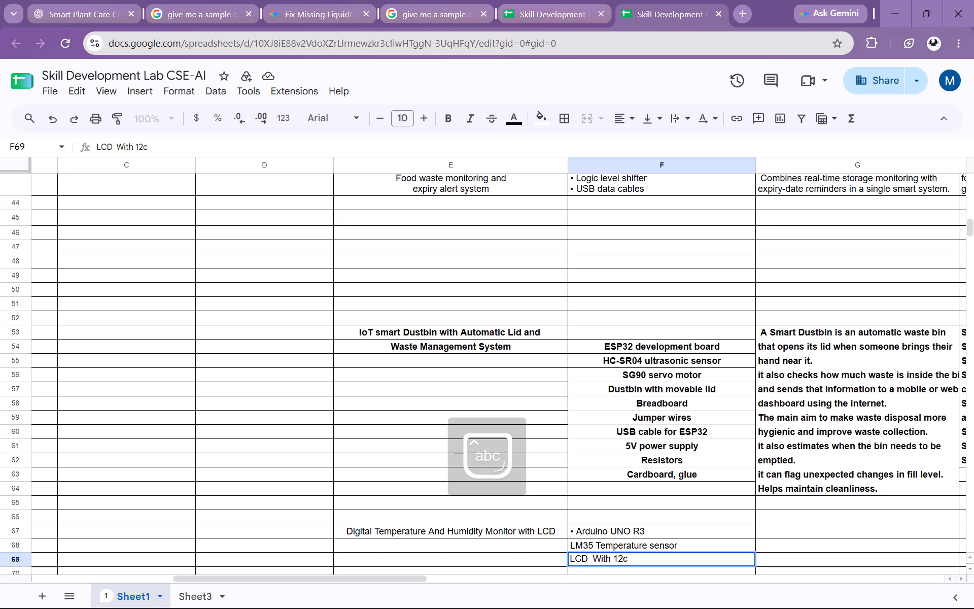
pyautogui.press('BackSpace')
pyautogui.press('space')
pyautogui.press('m')
pyautogui.write('odule')
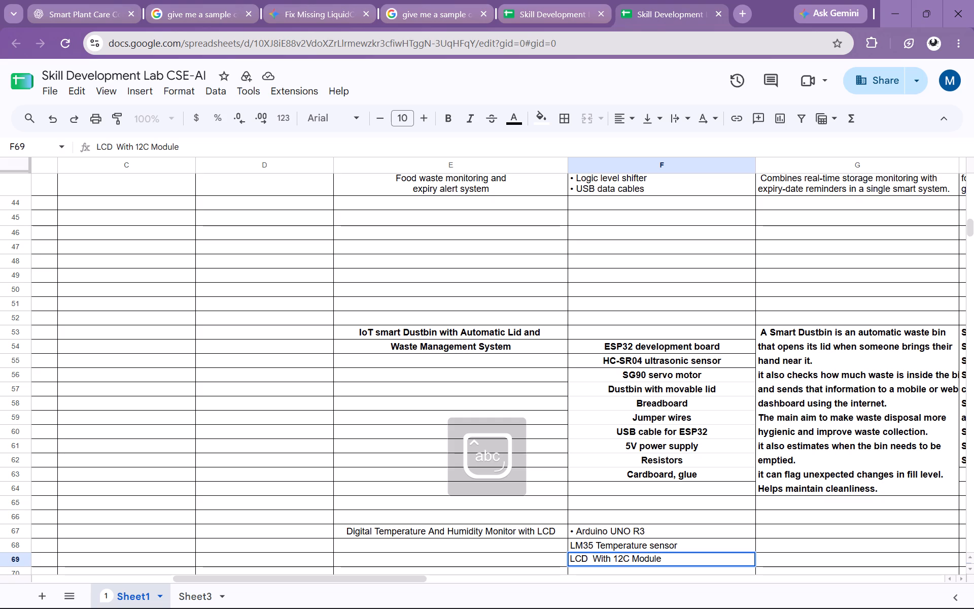
pyautogui.press('Return')
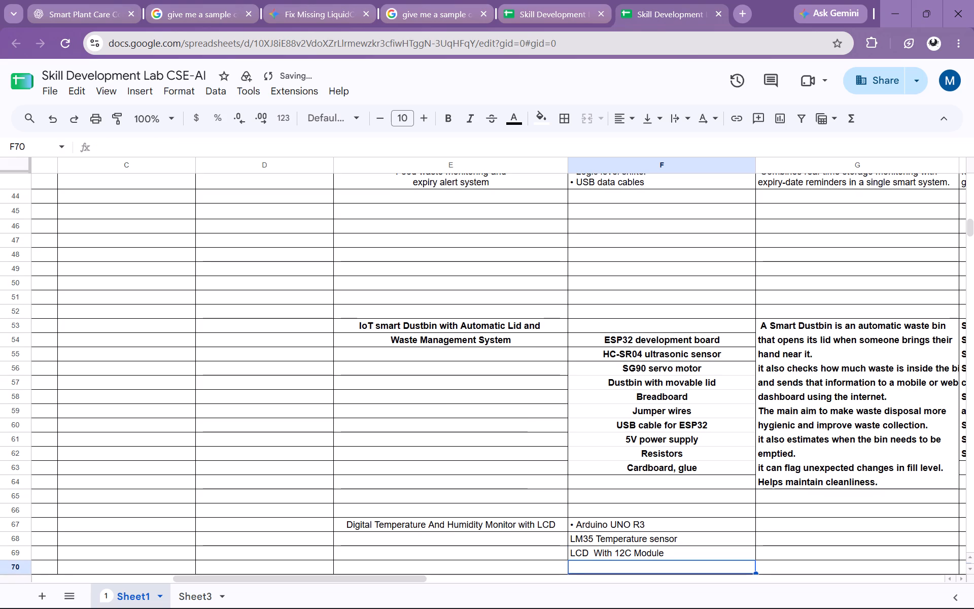
# Enter "breadboard" in cell F70 as the project's fourth component.
pyautogui.write('breadboard')
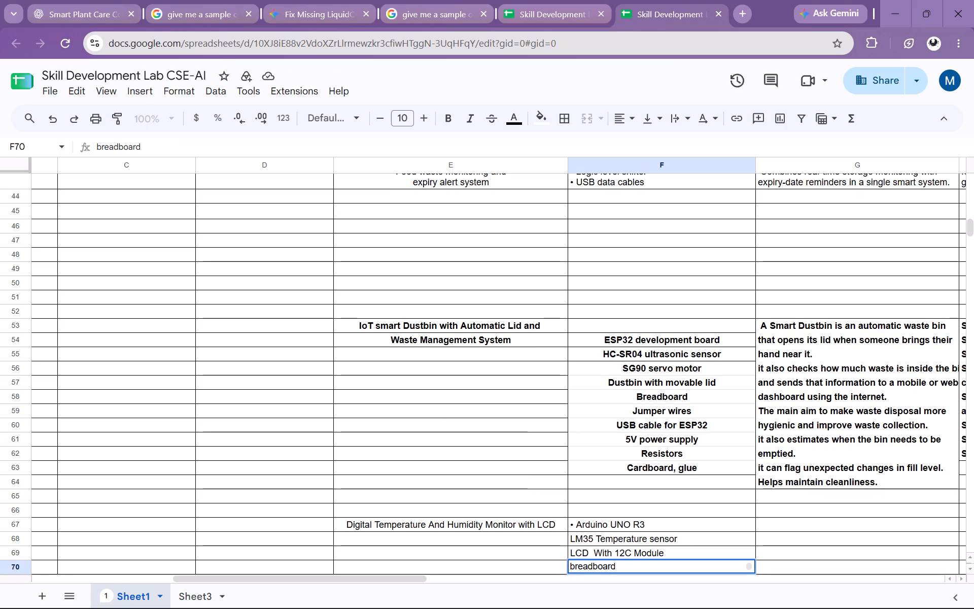
pyautogui.press('Left')
pyautogui.press('Left')
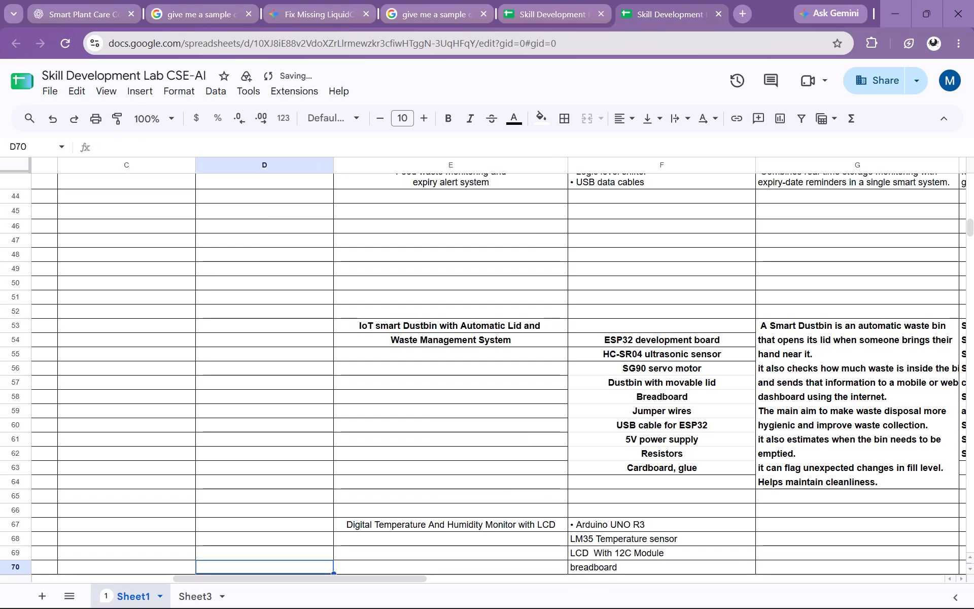
pyautogui.press('Left')
pyautogui.press('Right')
pyautogui.press('Right')
pyautogui.press('Right')
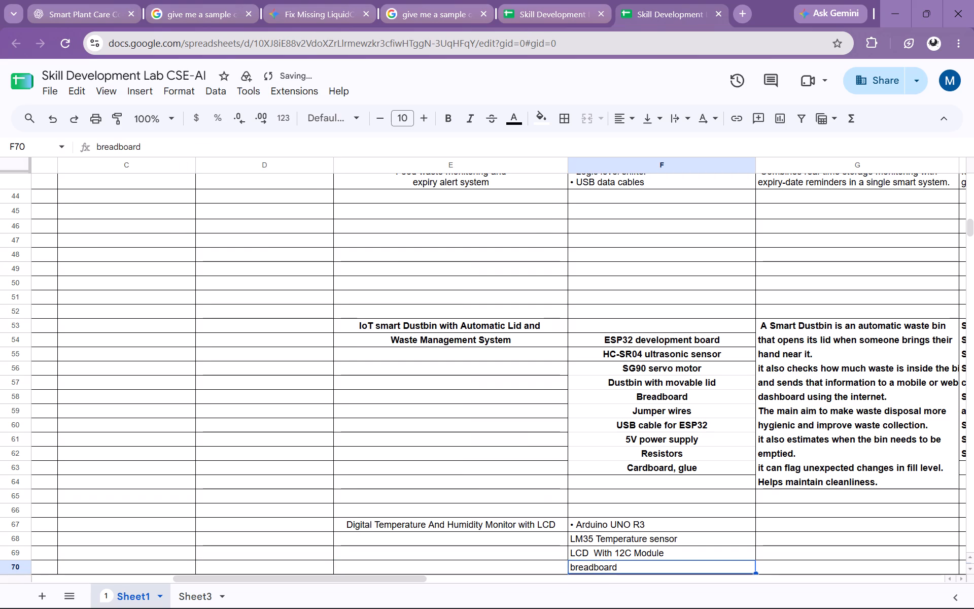
# Capitalize the first letter of the component in cell F70 so it reads "Breadboard".
pyautogui.doubleClick(574, 563)
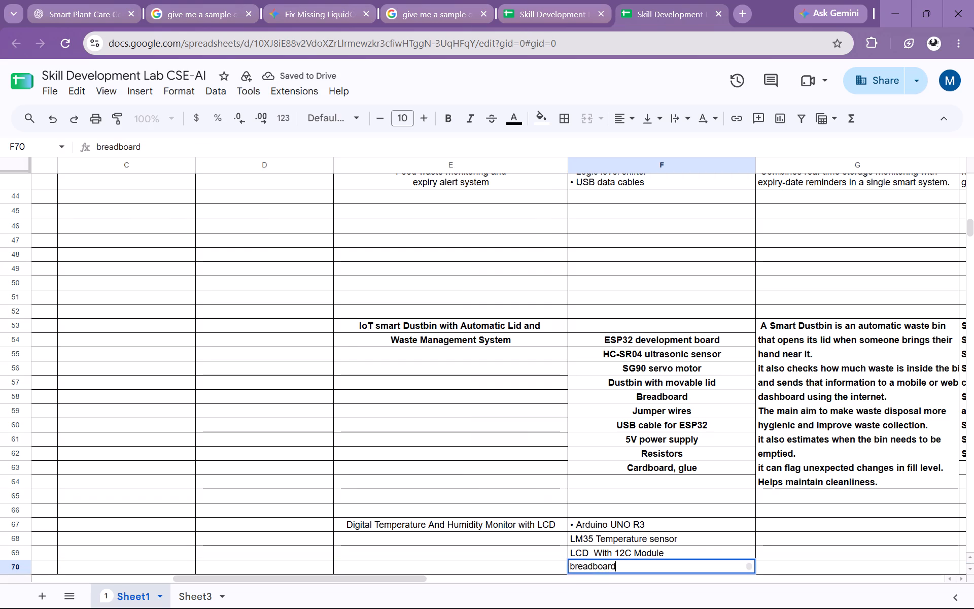
pyautogui.click(574, 563)
pyautogui.click(574, 563)
pyautogui.click(574, 563)
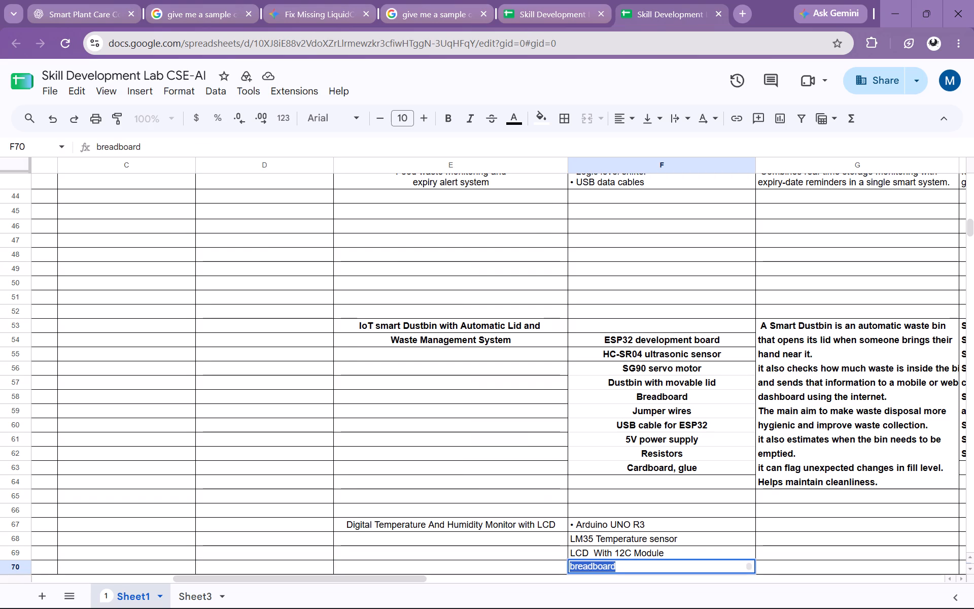
pyautogui.click(574, 563)
pyautogui.press('BackSpace')
pyautogui.press('b')
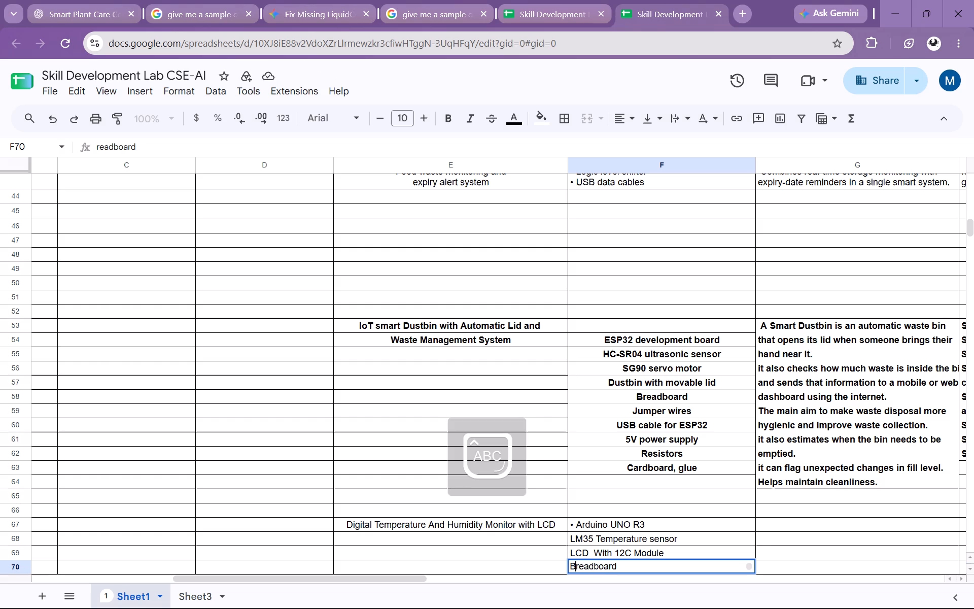
pyautogui.click(638, 566)
pyautogui.press('Return')
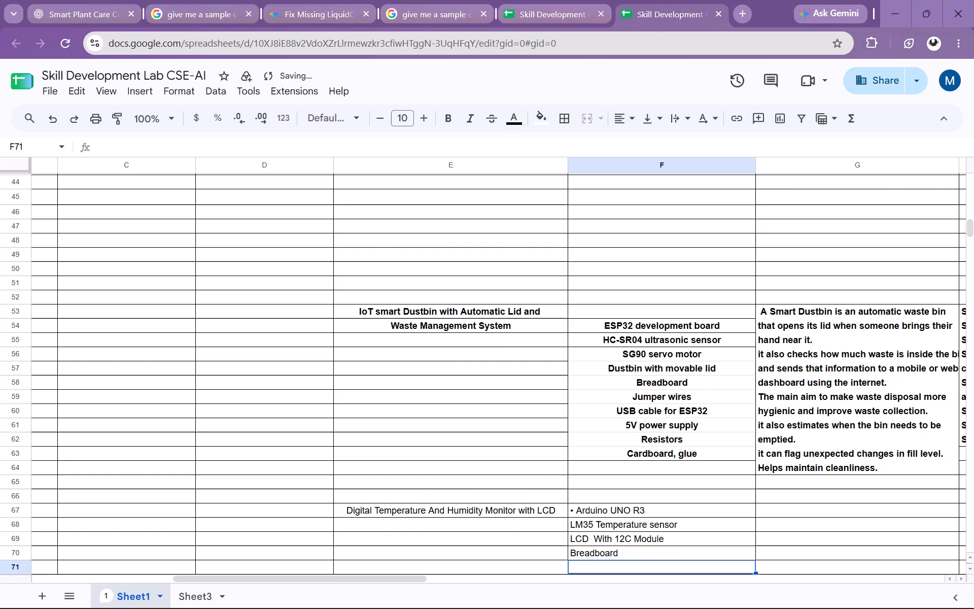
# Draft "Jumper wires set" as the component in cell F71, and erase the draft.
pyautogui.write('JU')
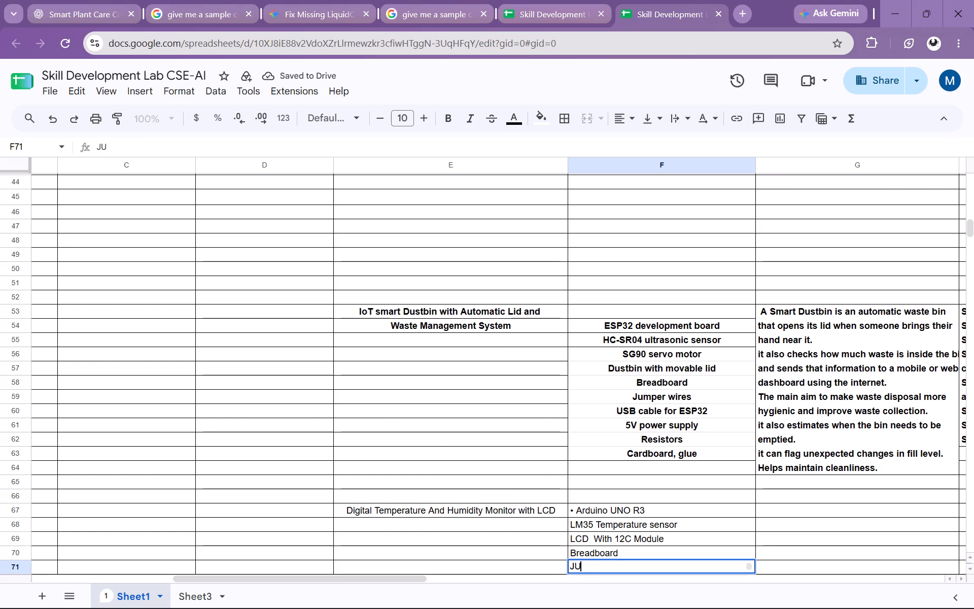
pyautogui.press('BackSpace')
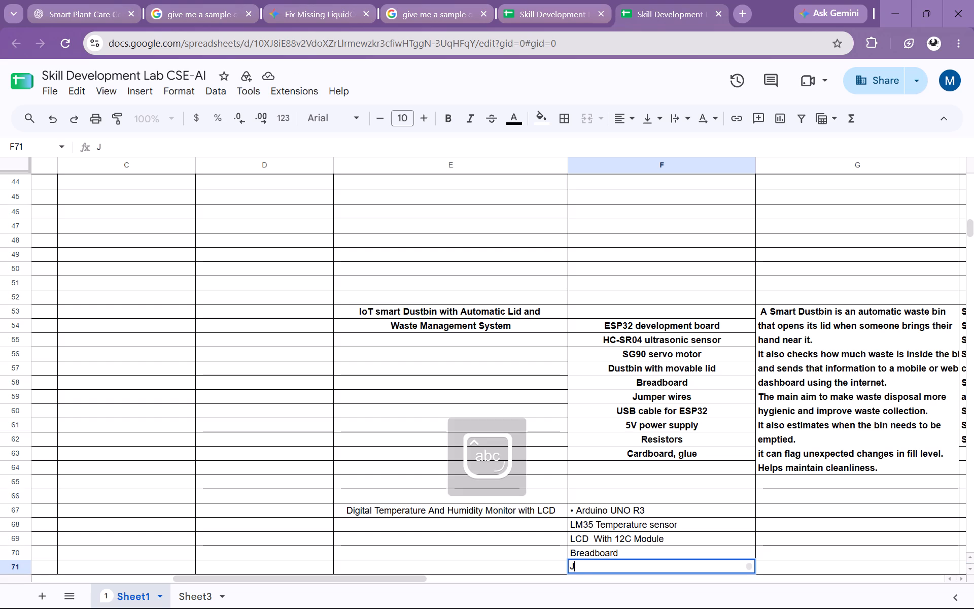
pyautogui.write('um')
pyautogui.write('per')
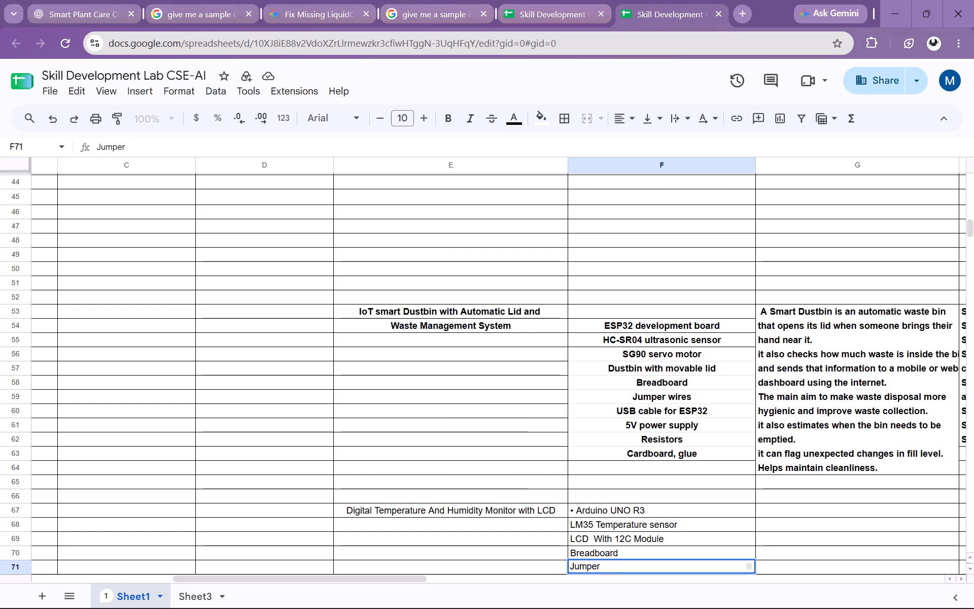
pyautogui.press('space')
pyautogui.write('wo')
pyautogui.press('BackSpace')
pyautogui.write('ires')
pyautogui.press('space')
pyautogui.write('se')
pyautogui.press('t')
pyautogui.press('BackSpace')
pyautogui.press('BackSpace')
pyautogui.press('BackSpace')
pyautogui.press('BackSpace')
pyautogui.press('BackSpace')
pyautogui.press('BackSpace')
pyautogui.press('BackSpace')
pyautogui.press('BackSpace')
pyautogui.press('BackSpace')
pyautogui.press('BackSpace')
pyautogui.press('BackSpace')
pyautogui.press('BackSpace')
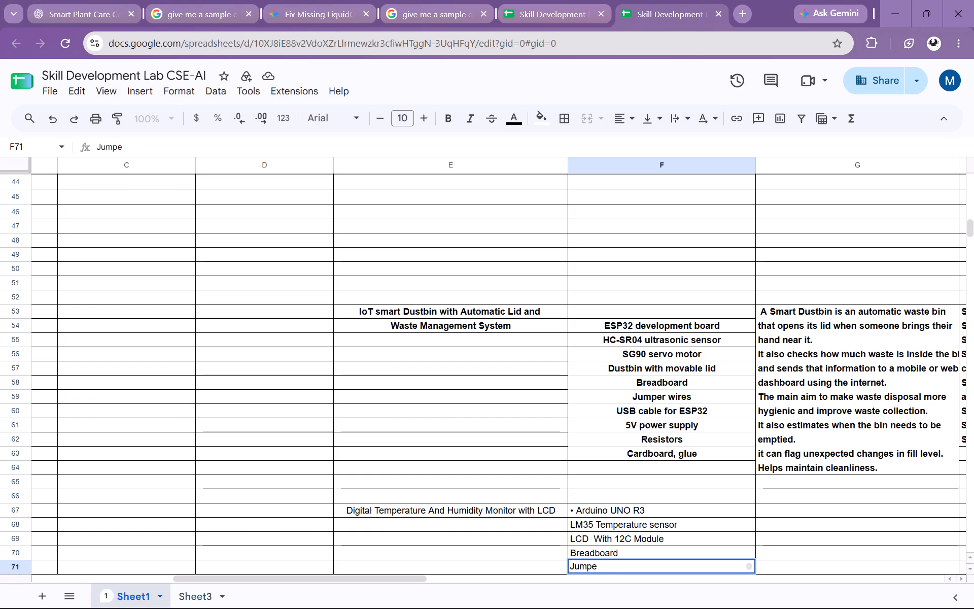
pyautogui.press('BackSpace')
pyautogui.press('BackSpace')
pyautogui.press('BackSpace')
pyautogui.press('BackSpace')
# Enter "wires" in cell F71 below the breadboard entry.
pyautogui.write('wires')
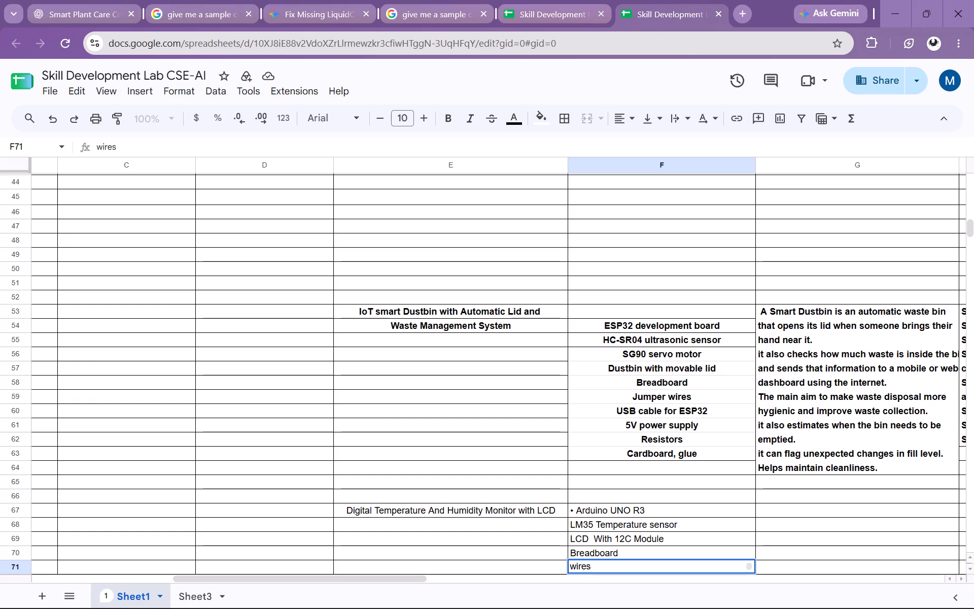
pyautogui.press('Return')
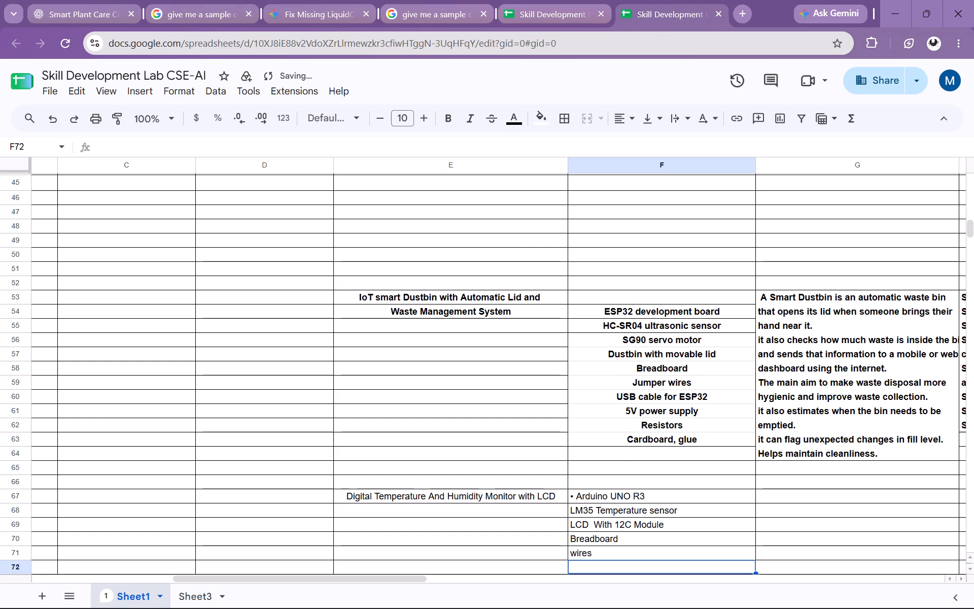
# Enter "USB Cable for Arduino" in cell F72 as the project's next component.
pyautogui.press('u')
pyautogui.write('SB C')
pyautogui.write('able for')
pyautogui.press('space')
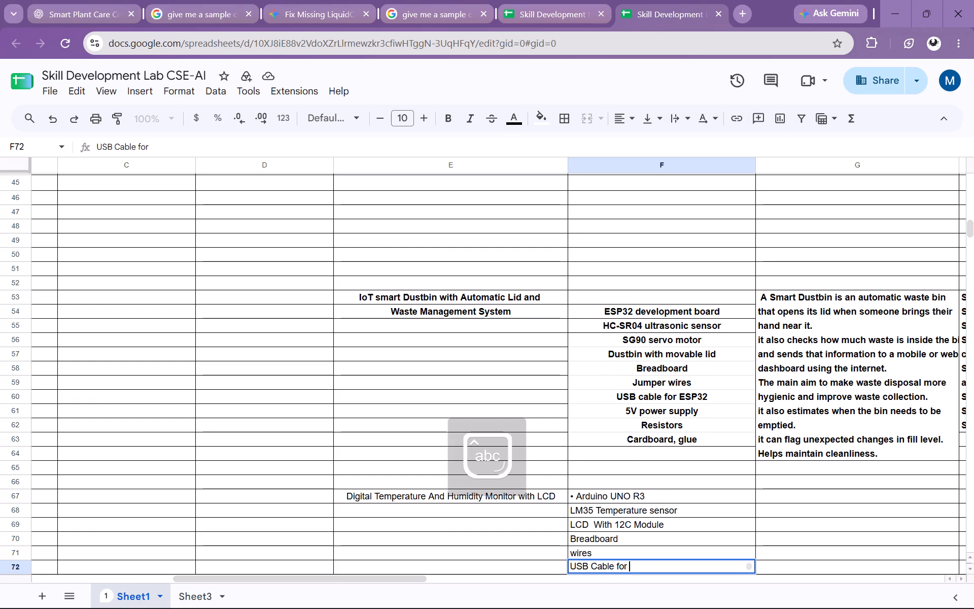
pyautogui.press('r')
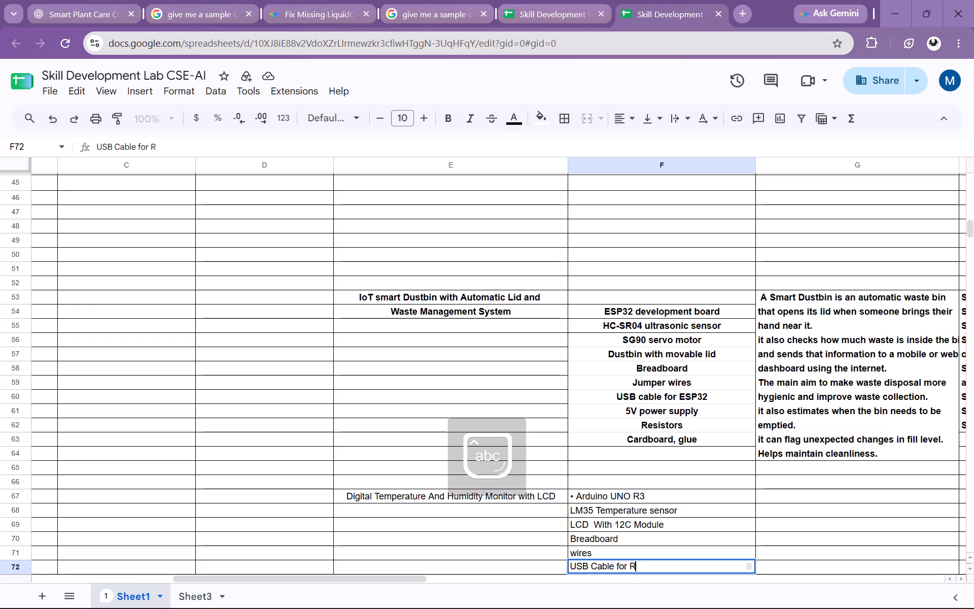
pyautogui.press('BackSpace')
pyautogui.press('a')
pyautogui.write('rduino')
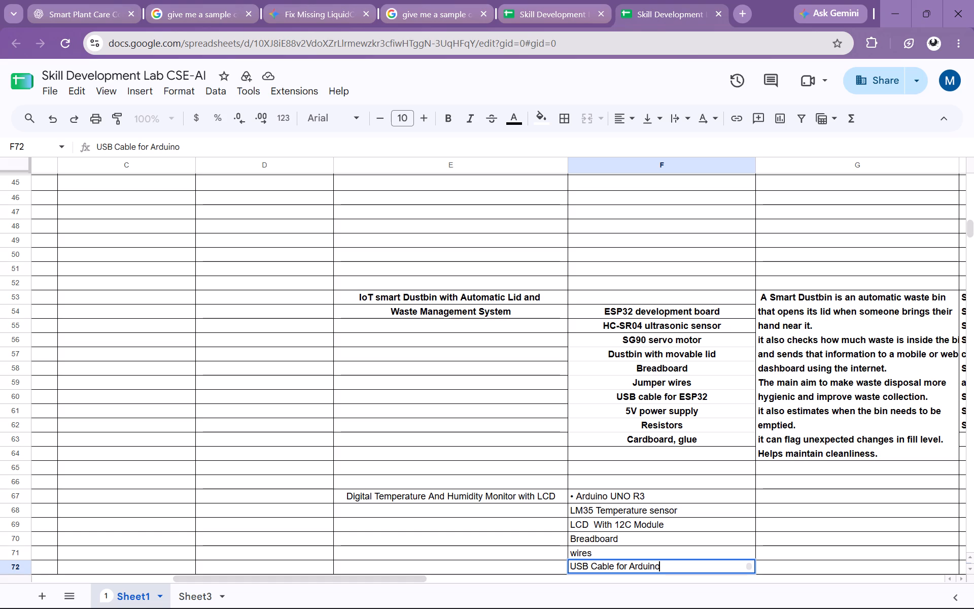
# Replace the temperature sensor entry in cell F68 with "DHT11".
pyautogui.click(681, 511)
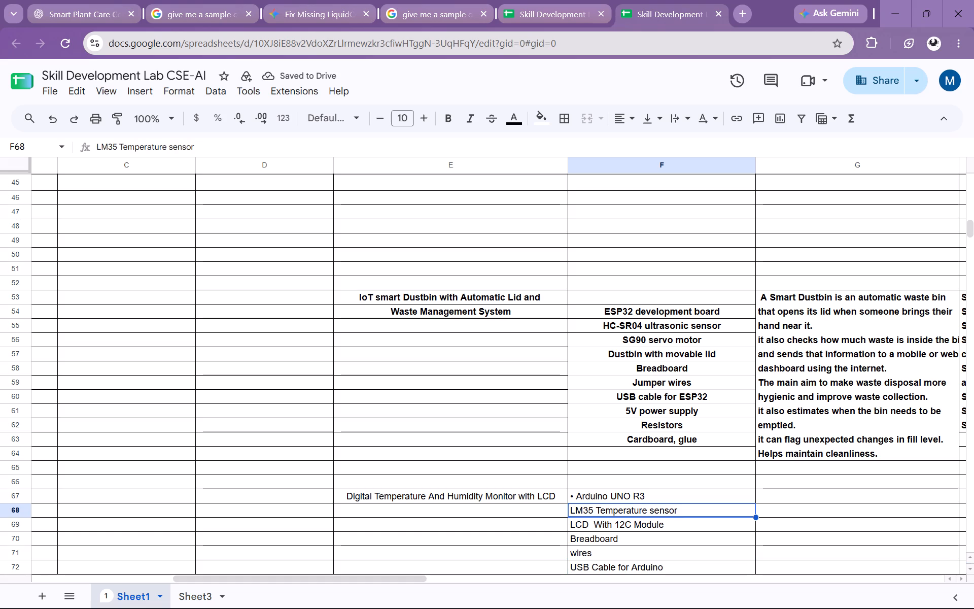
pyautogui.press('BackSpace')
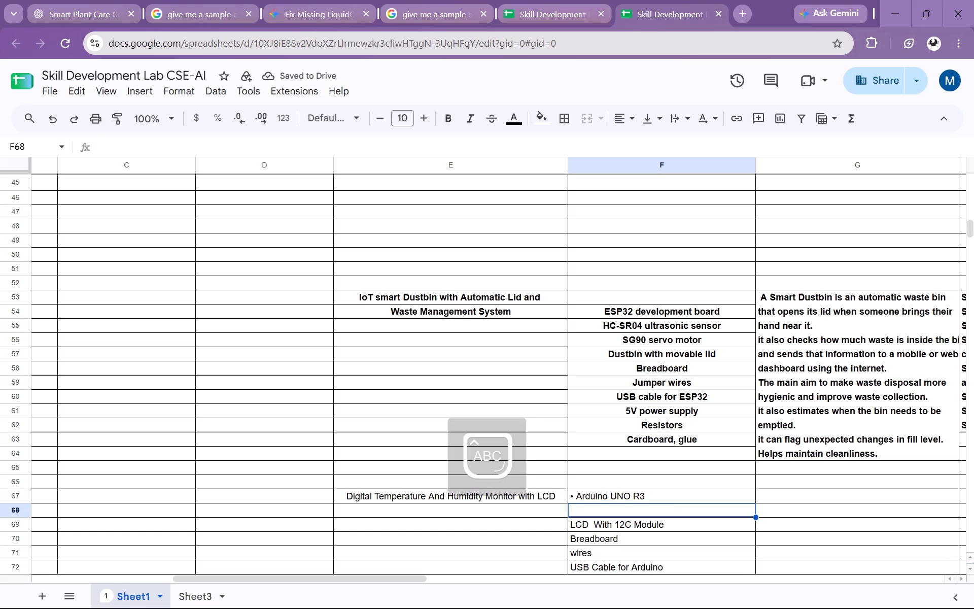
pyautogui.write('DHT')
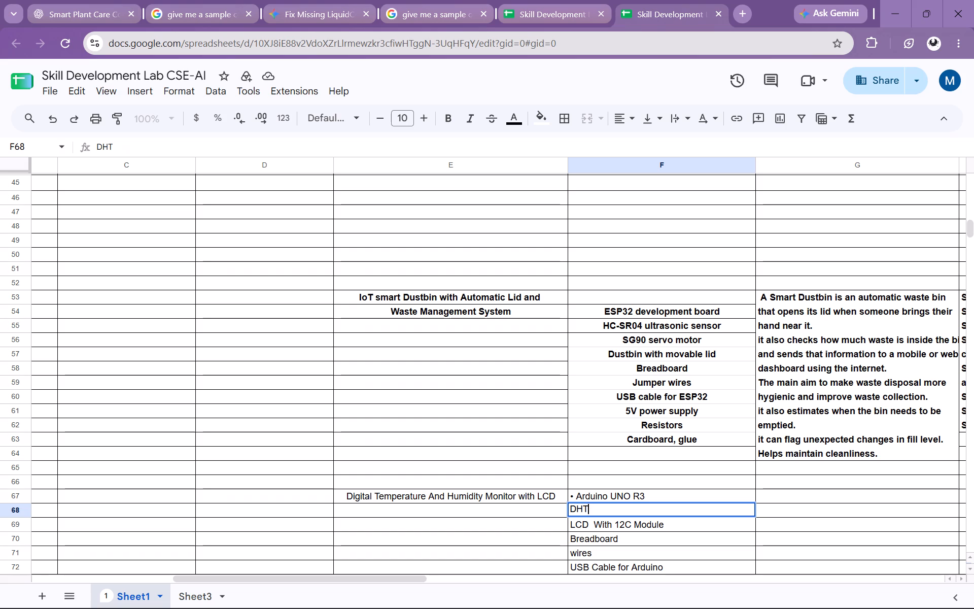
pyautogui.write('11')
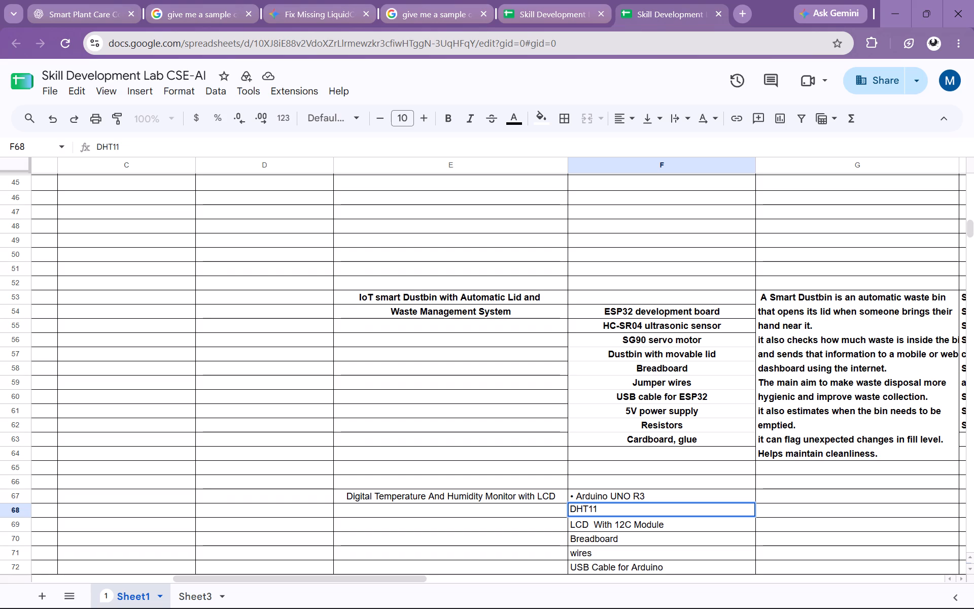
# Center the text of cell F68 horizontally.
pyautogui.click(625, 123)
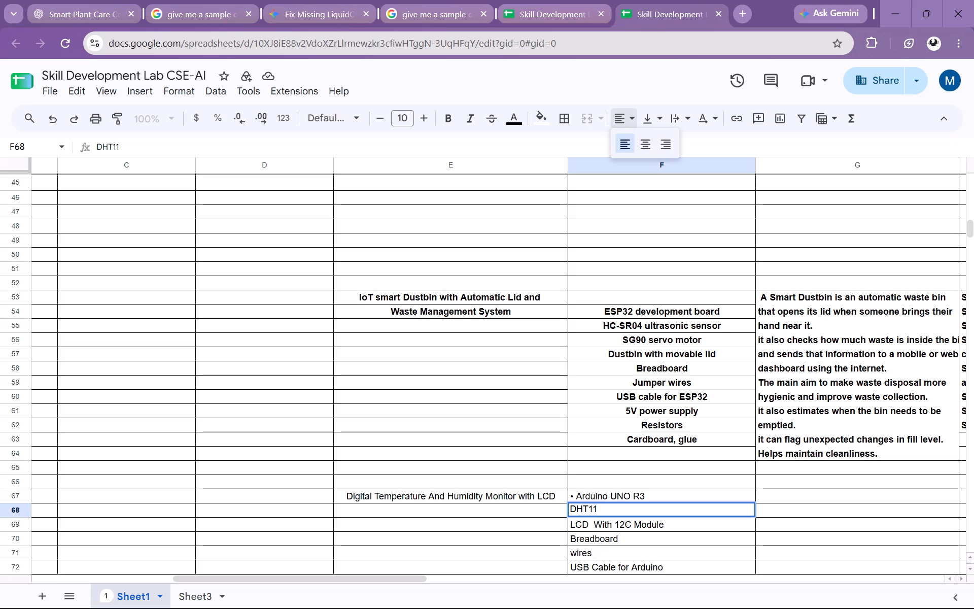
pyautogui.click(641, 143)
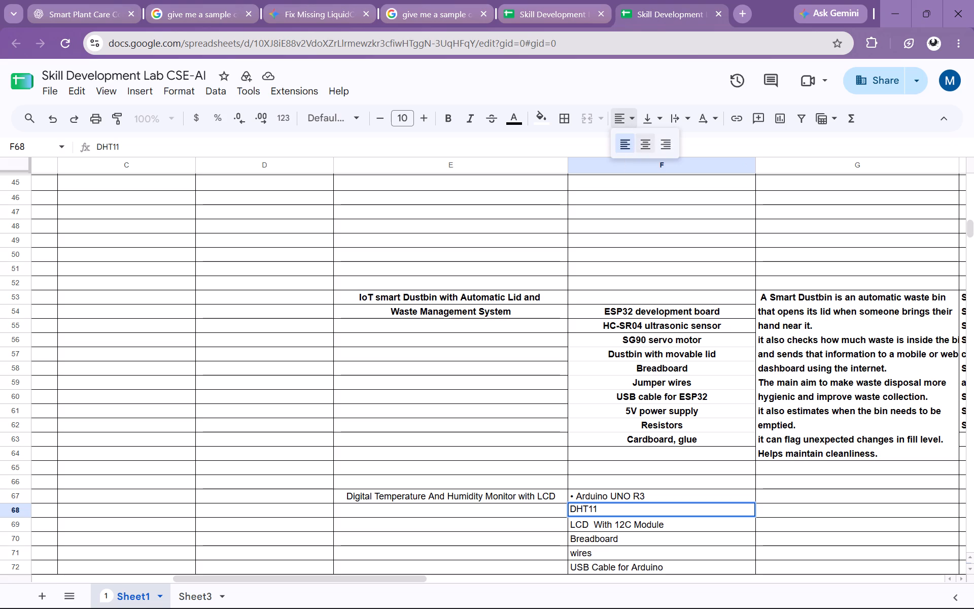
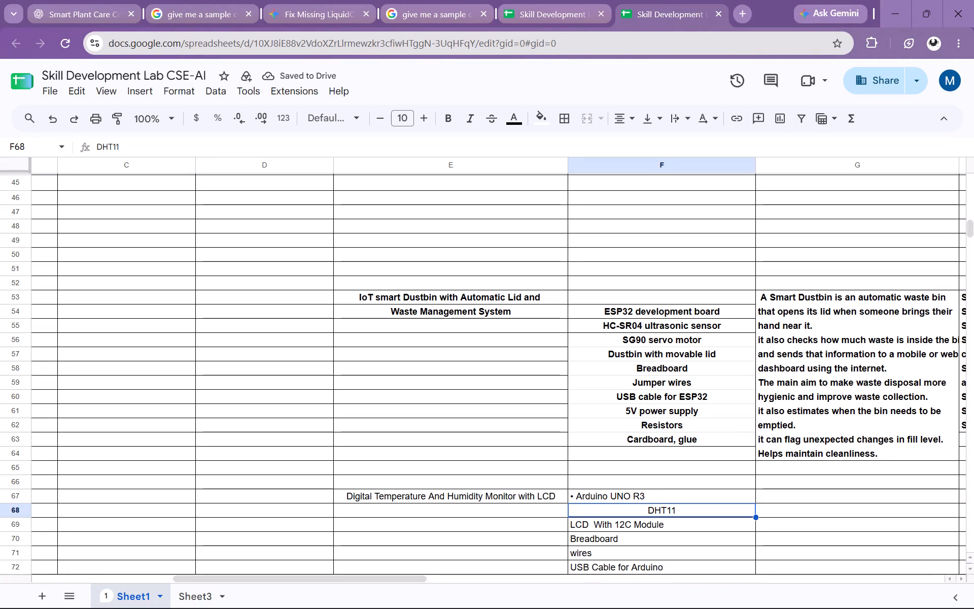
# Align the DHT11 entry in cell F68 to the left.
pyautogui.click(622, 110)
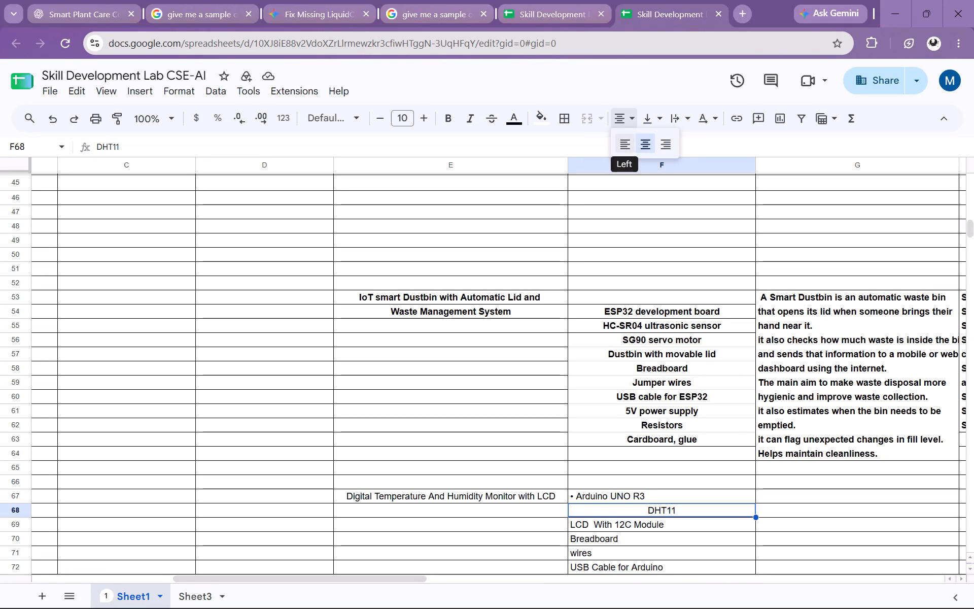
pyautogui.click(618, 147)
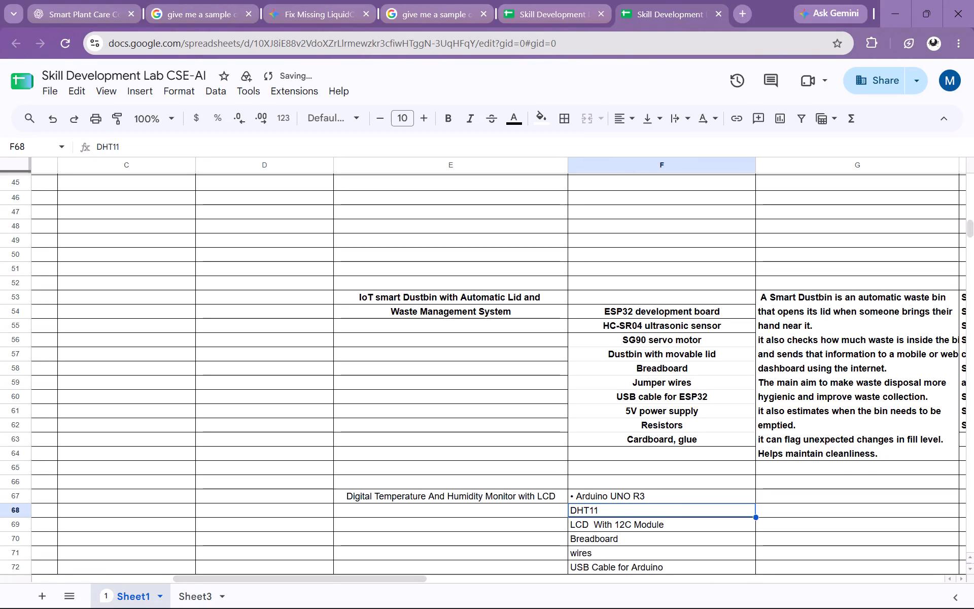
# Copy the project's component list in cells F67 through F72.
pyautogui.scroll(-1, 569, 465)
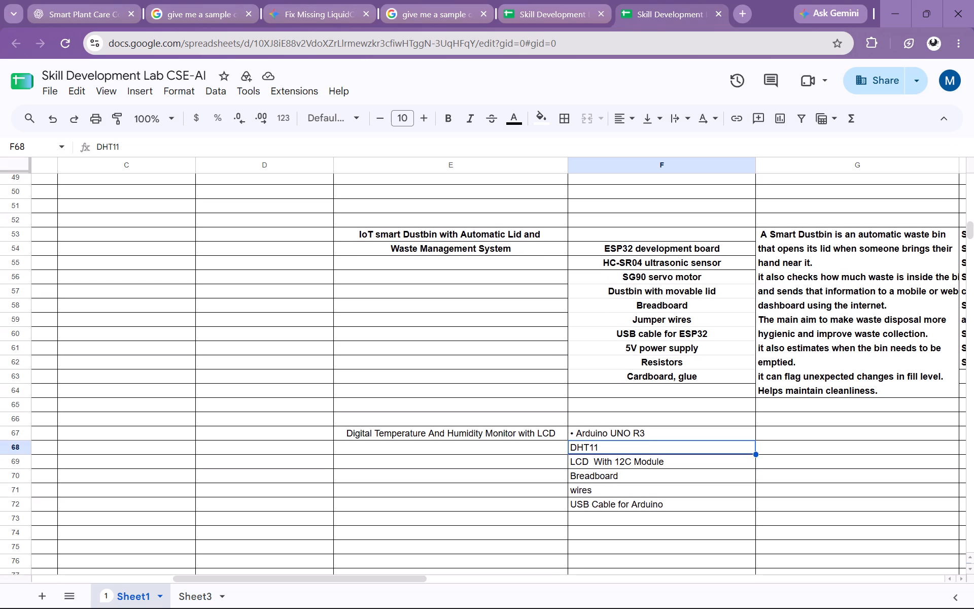
pyautogui.moveTo(570, 432); pyautogui.dragTo(638, 511)
pyautogui.hotkey('ctrl', 'c')
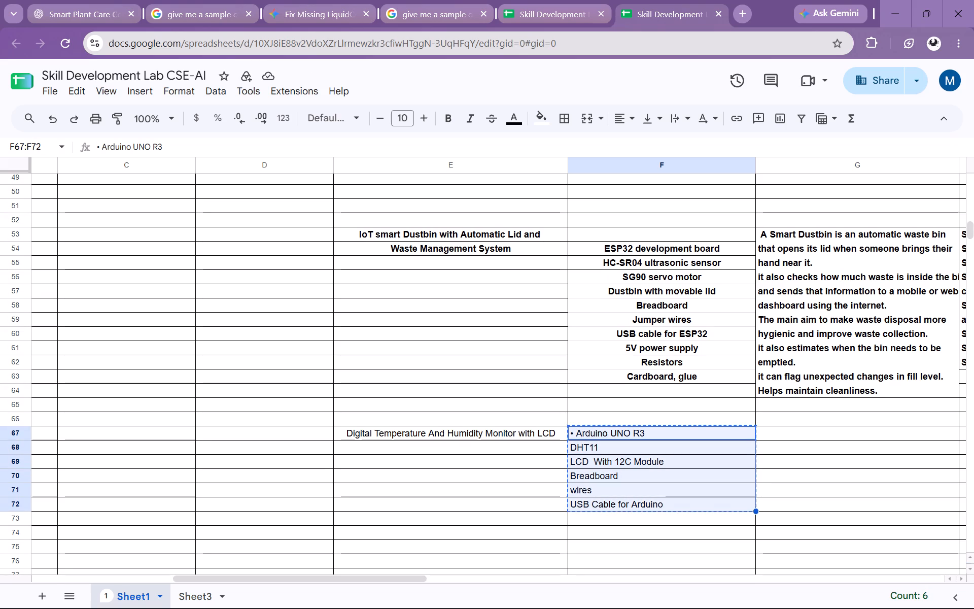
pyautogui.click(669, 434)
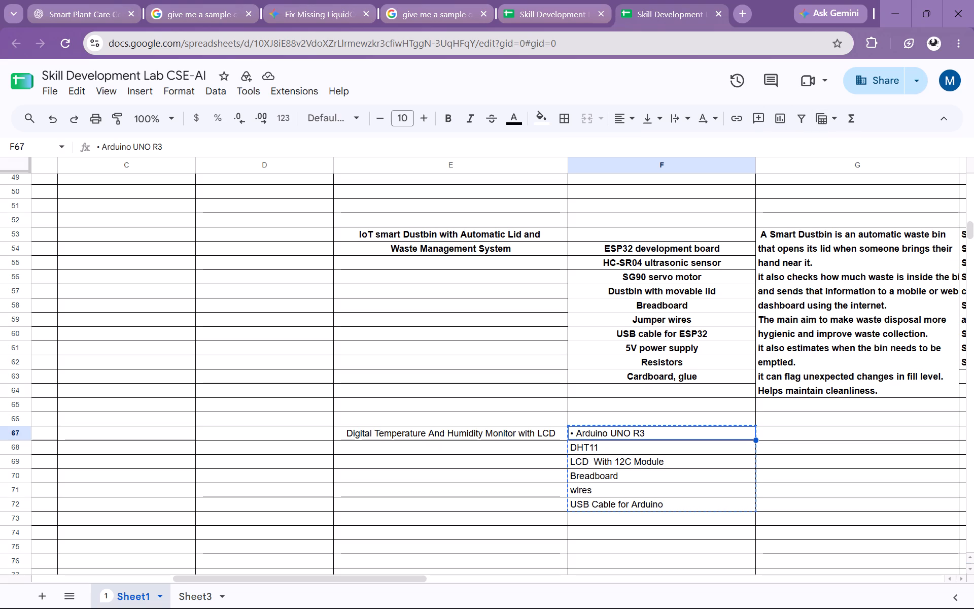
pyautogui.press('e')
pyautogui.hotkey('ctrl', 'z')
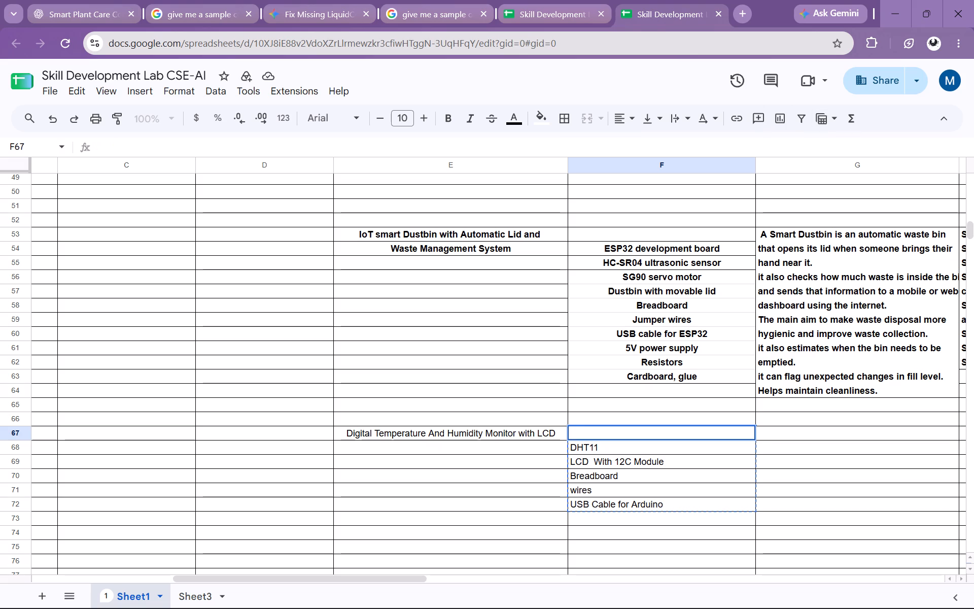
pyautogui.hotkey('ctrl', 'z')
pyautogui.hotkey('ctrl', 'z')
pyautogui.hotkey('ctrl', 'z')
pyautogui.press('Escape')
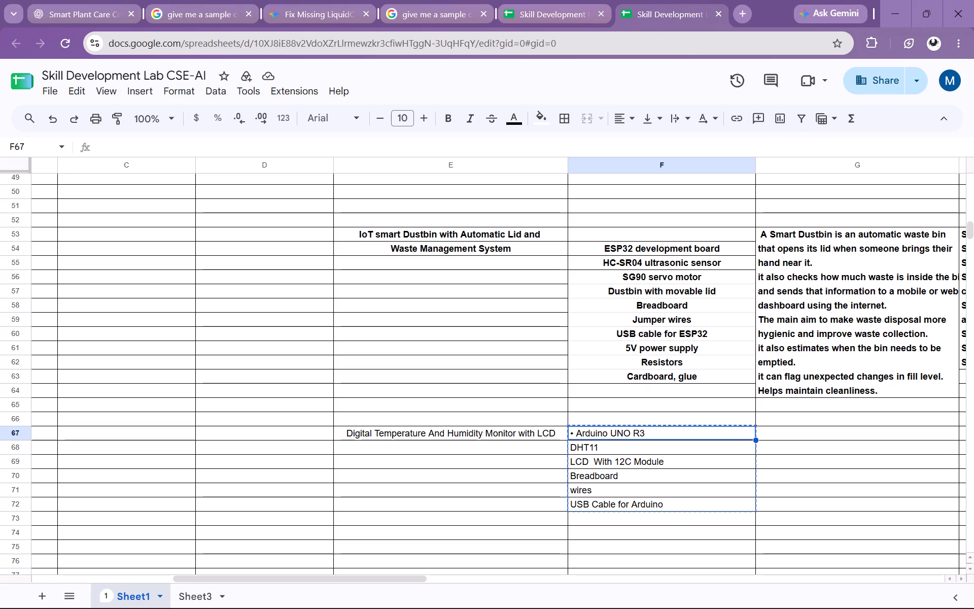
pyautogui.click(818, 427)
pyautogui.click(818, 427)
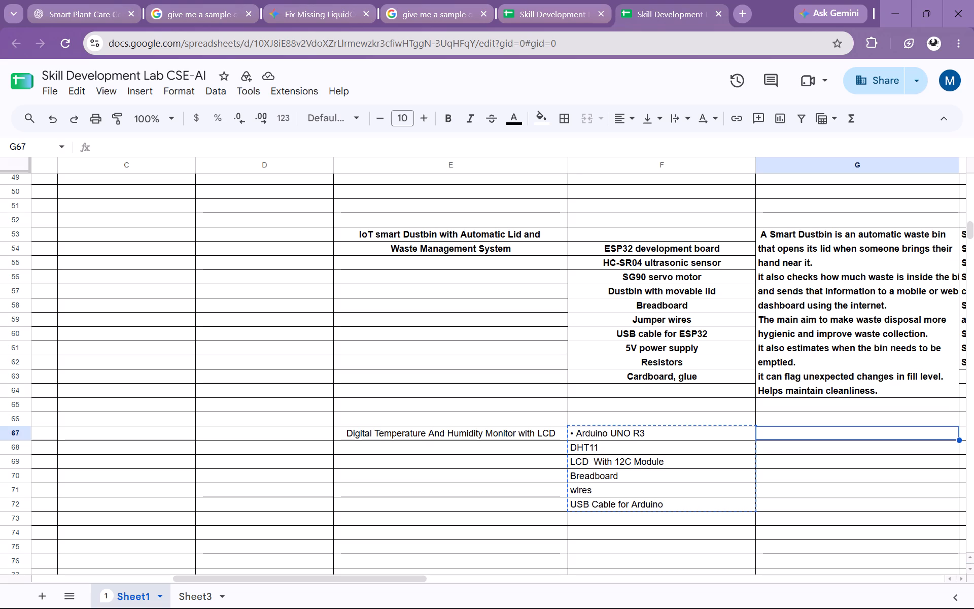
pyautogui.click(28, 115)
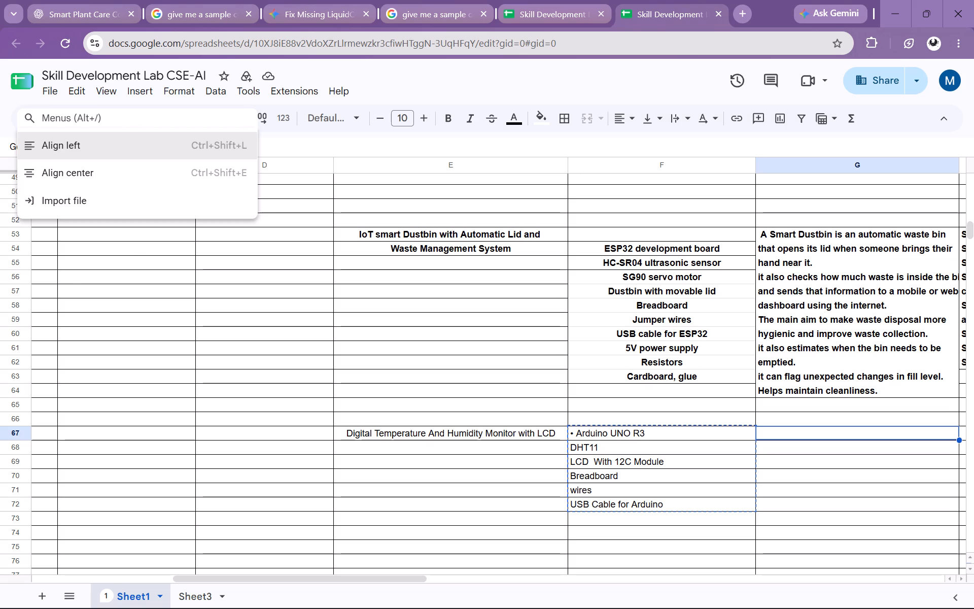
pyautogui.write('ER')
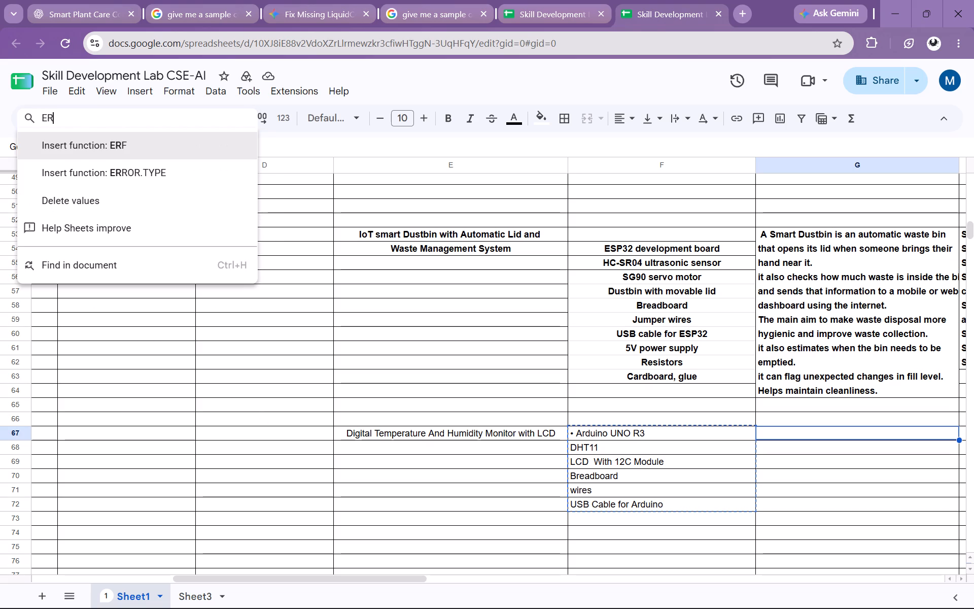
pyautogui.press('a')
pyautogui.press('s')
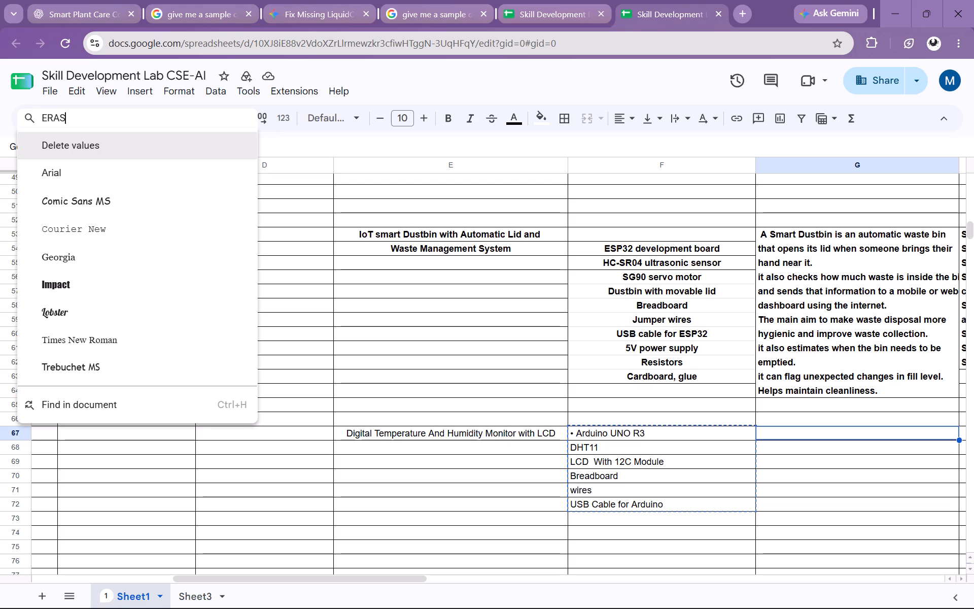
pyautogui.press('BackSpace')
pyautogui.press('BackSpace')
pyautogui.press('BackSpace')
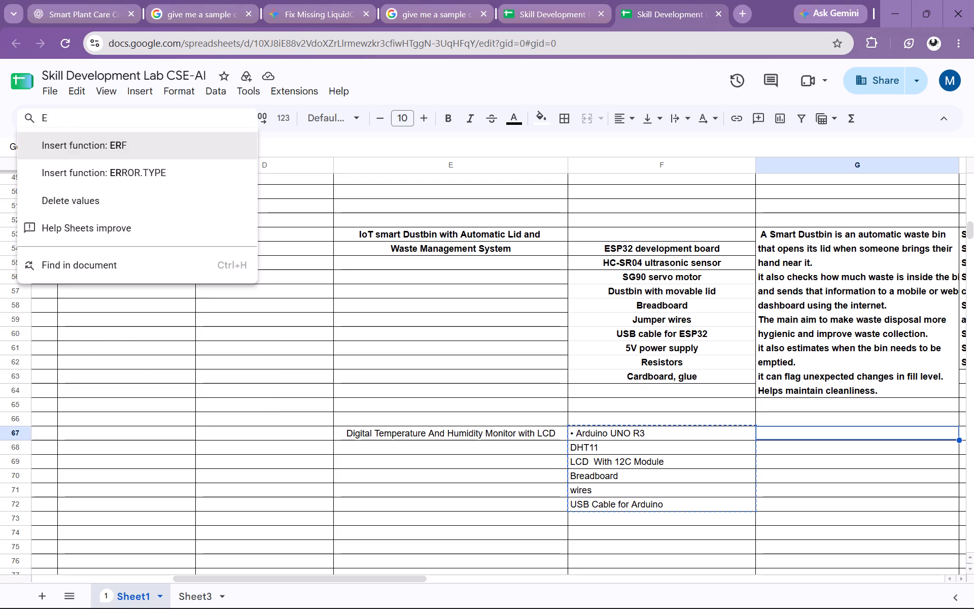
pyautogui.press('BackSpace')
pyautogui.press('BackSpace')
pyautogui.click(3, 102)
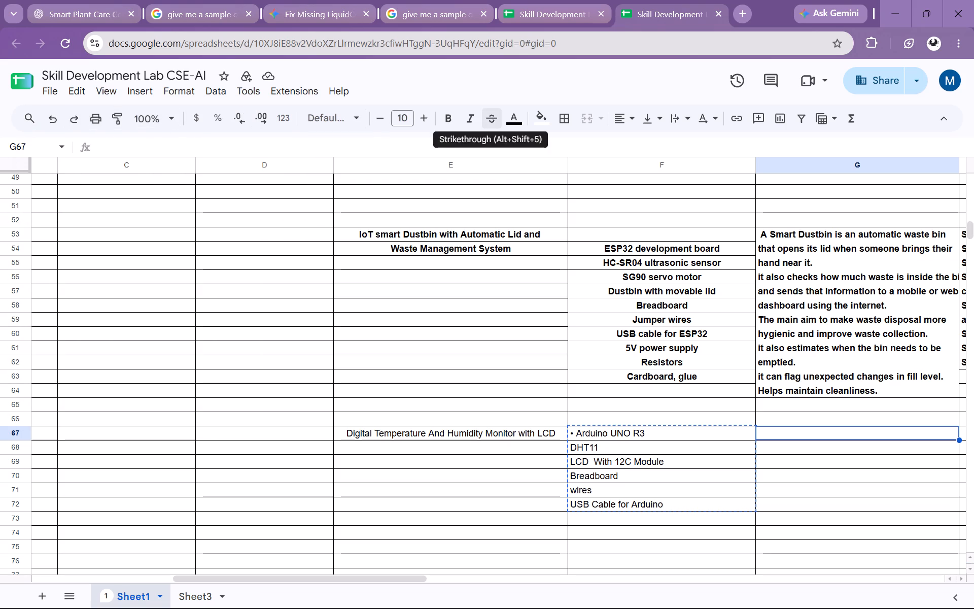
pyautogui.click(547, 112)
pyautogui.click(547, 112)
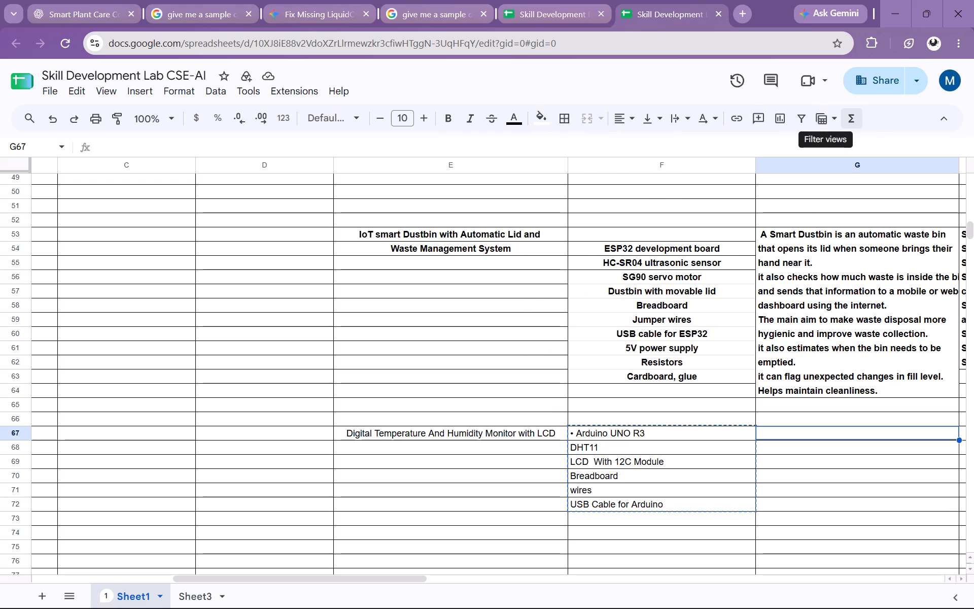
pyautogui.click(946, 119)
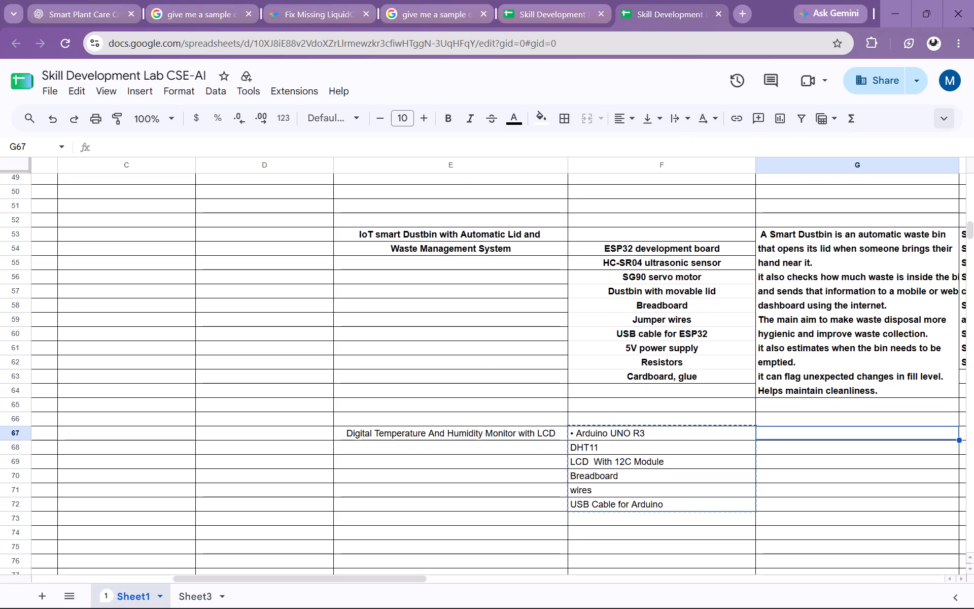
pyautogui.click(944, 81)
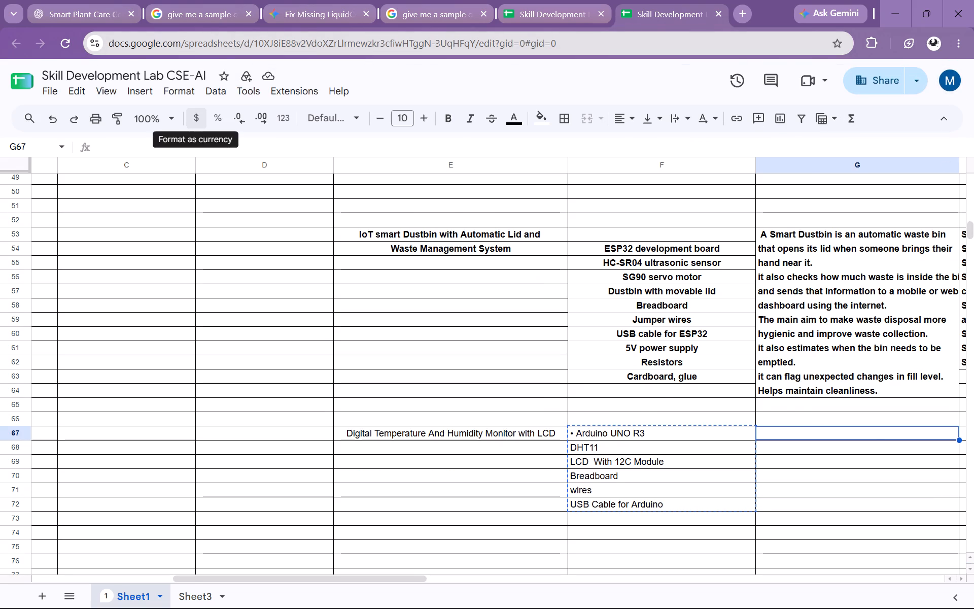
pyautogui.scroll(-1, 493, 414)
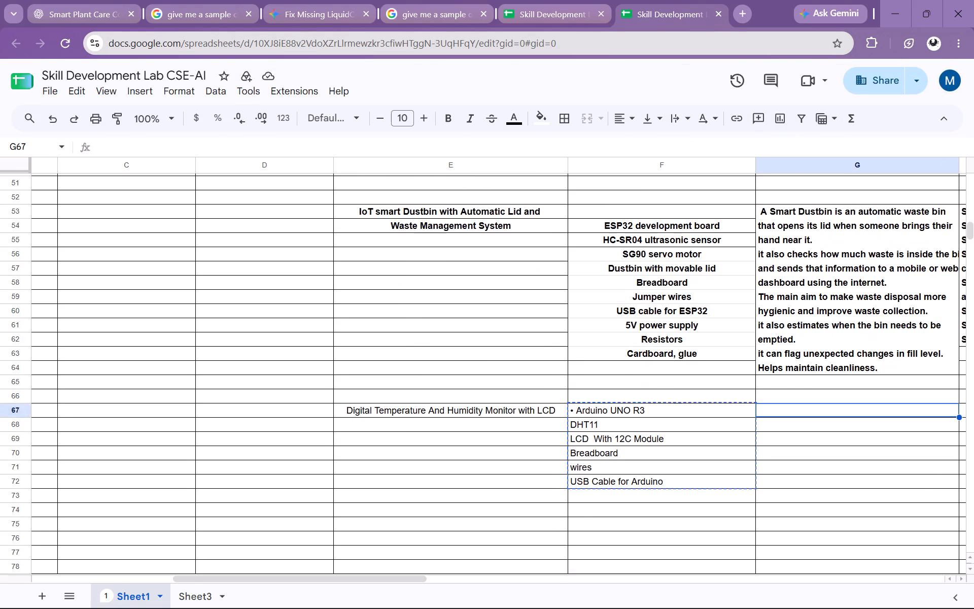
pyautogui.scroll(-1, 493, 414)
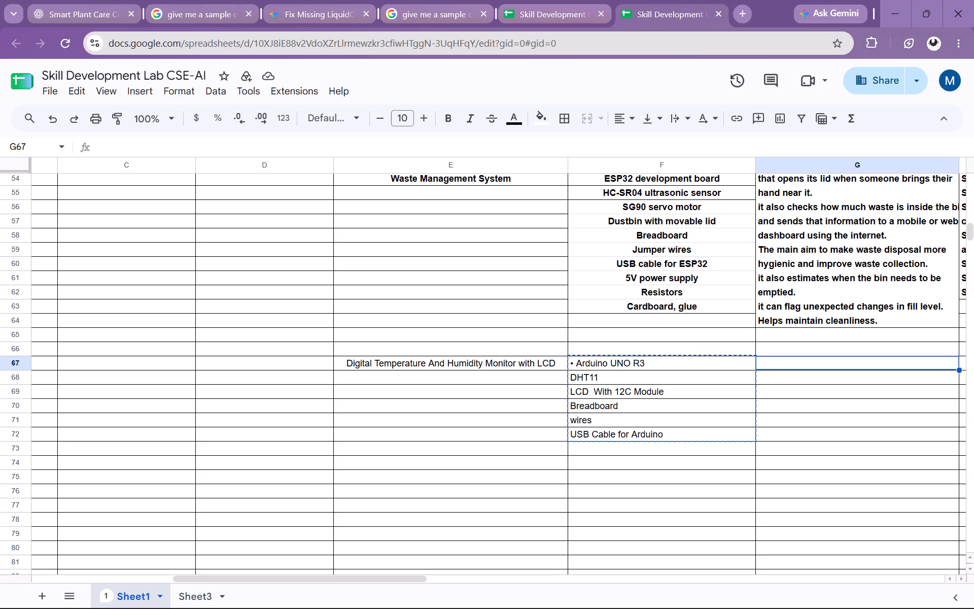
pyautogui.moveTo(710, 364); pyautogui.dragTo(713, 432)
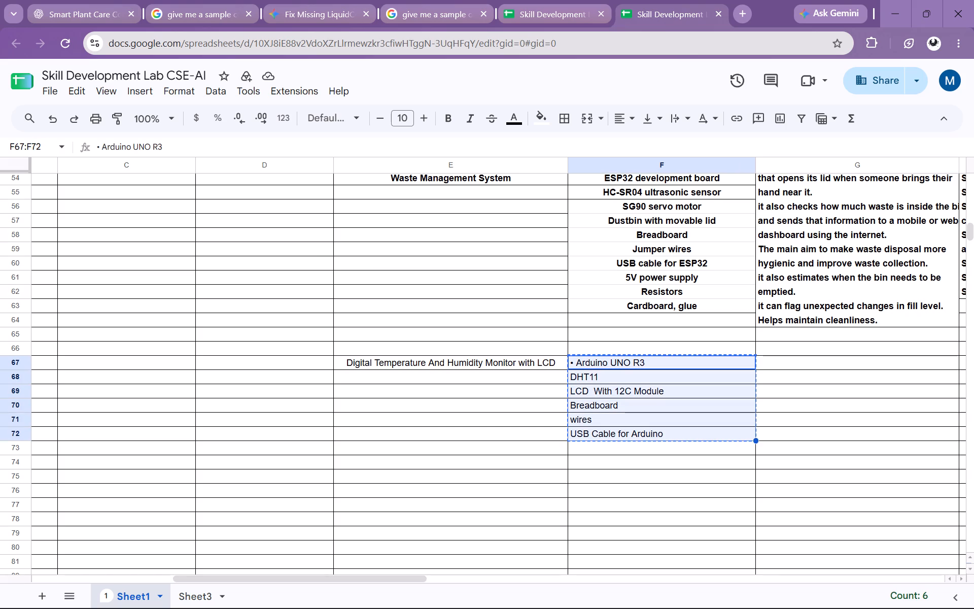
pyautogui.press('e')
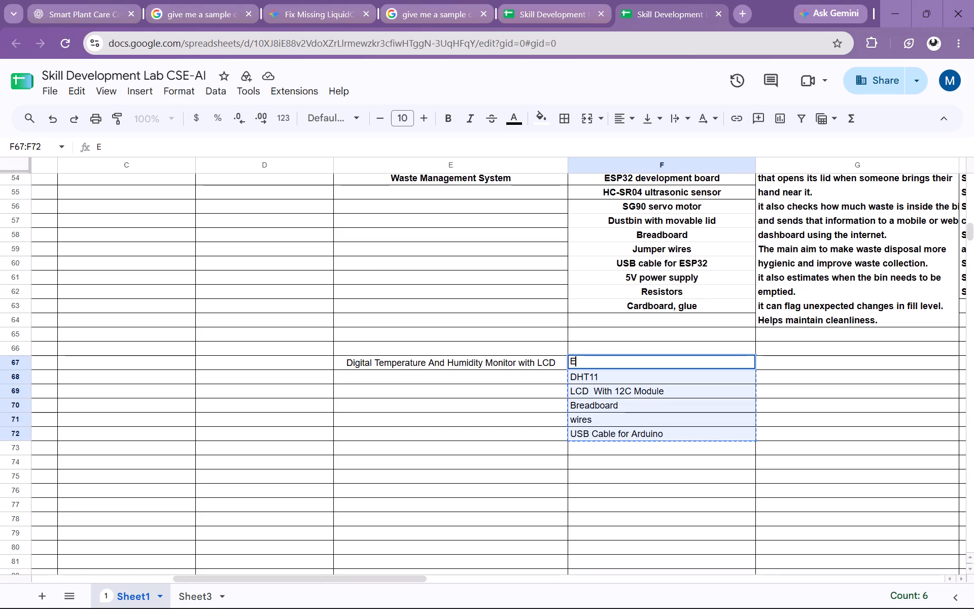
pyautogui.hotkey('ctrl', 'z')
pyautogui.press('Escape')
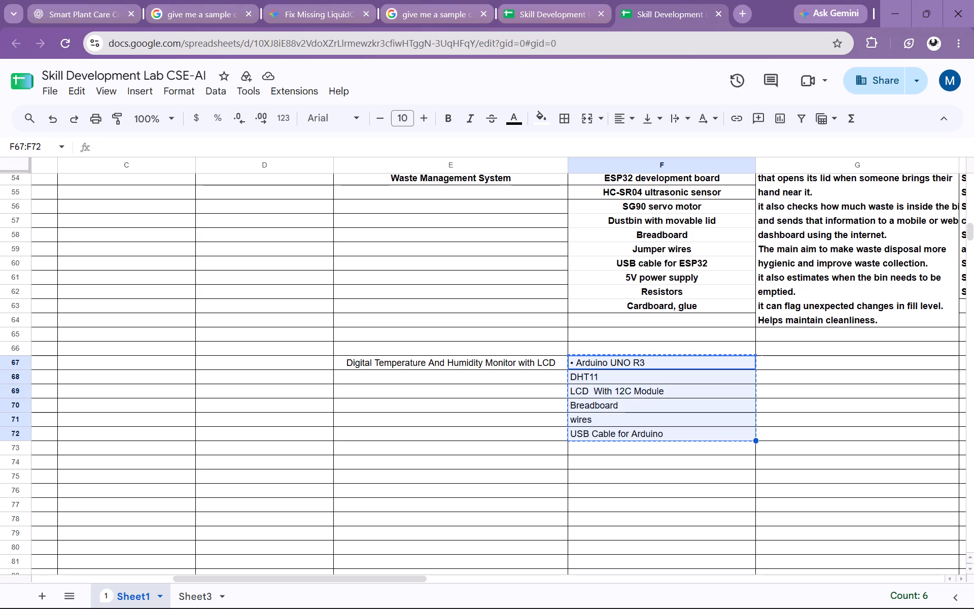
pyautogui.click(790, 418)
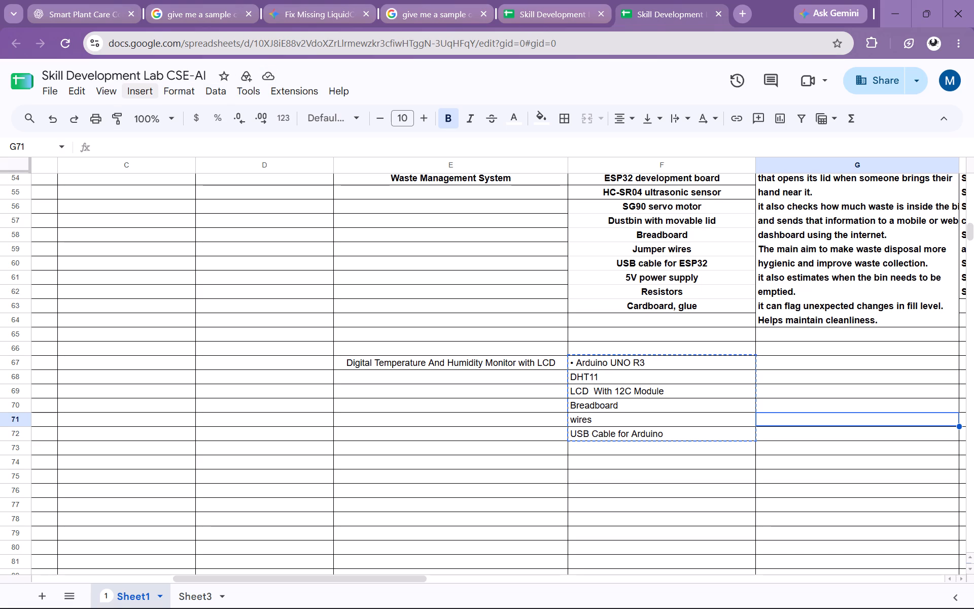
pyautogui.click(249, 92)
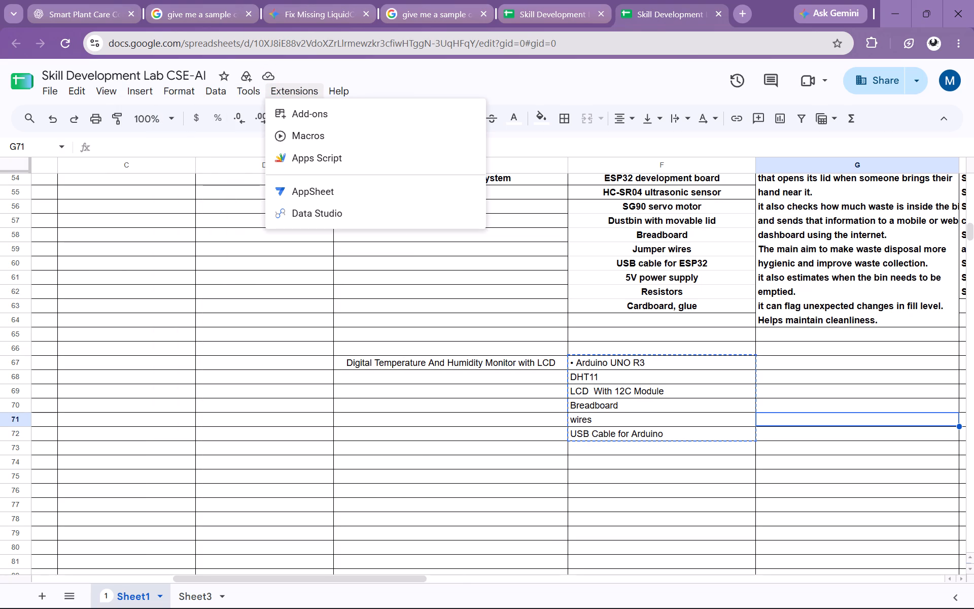
# Select description cell G67 and check column G's heading and the other teams' project descriptions for reference.
pyautogui.click(816, 364)
pyautogui.scroll(9, 816, 364)
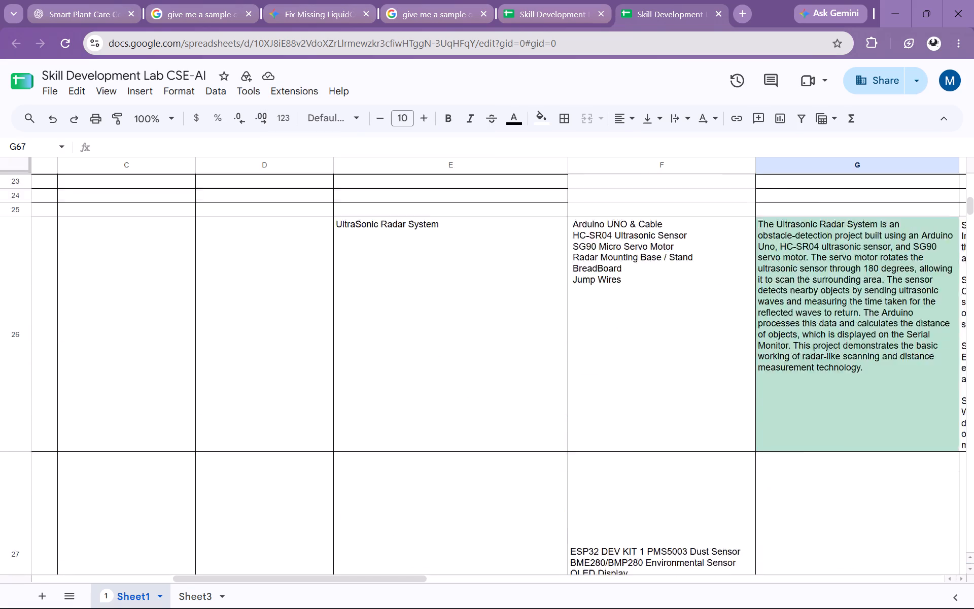
pyautogui.scroll(10, 816, 364)
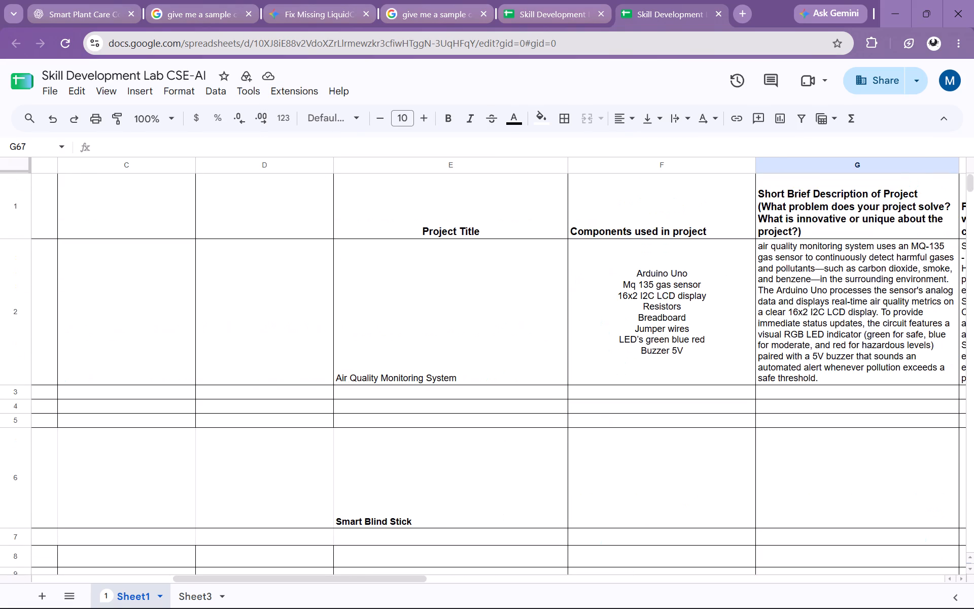
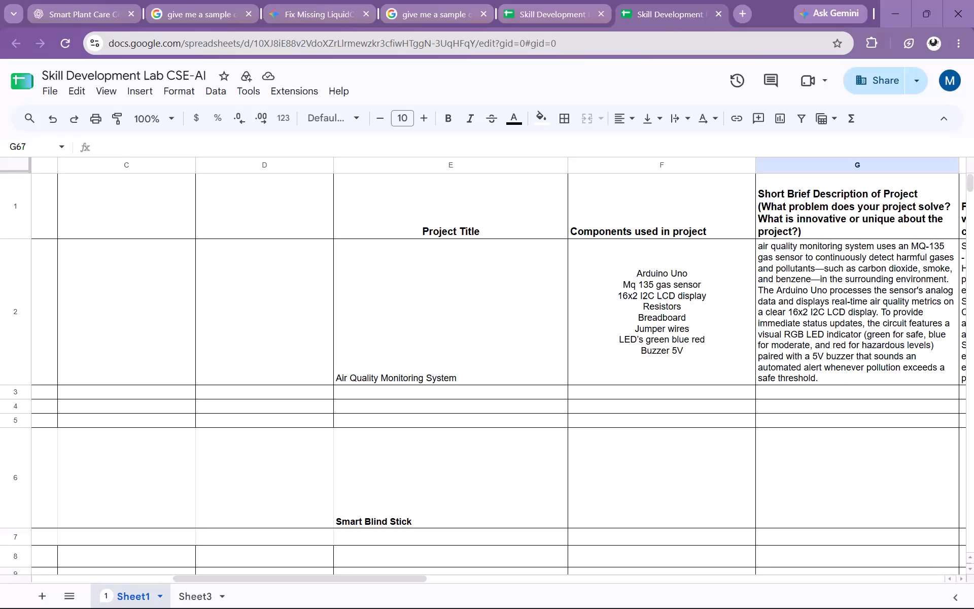
# Look through the other teams' project descriptions in column G below the Air Quality Monitoring System entry.
pyautogui.scroll(-4, 813, 404)
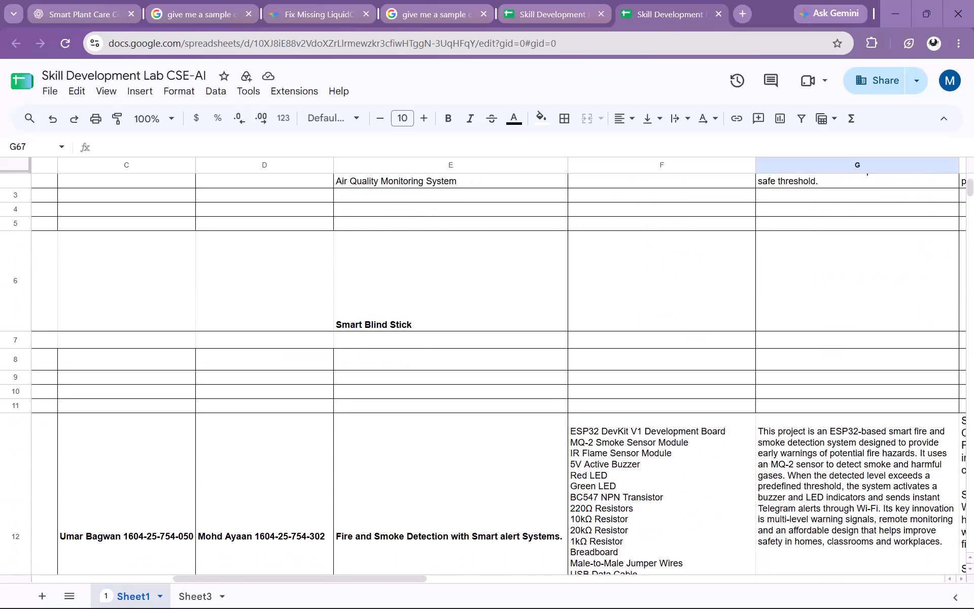
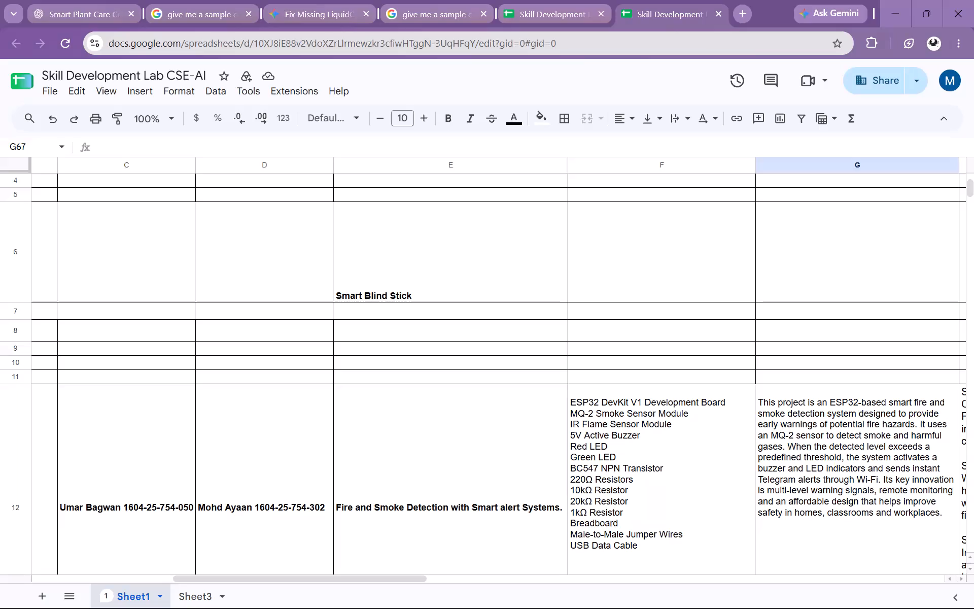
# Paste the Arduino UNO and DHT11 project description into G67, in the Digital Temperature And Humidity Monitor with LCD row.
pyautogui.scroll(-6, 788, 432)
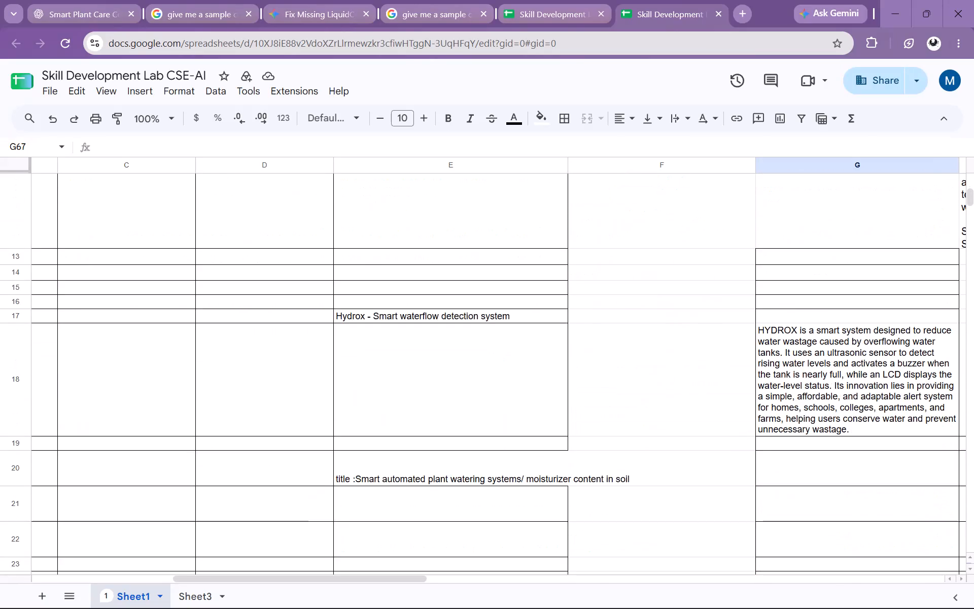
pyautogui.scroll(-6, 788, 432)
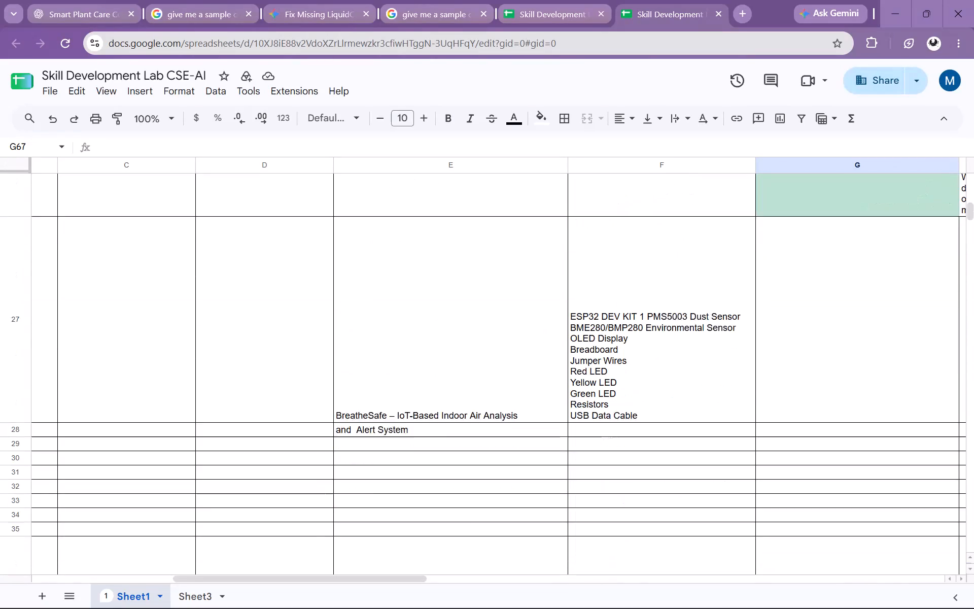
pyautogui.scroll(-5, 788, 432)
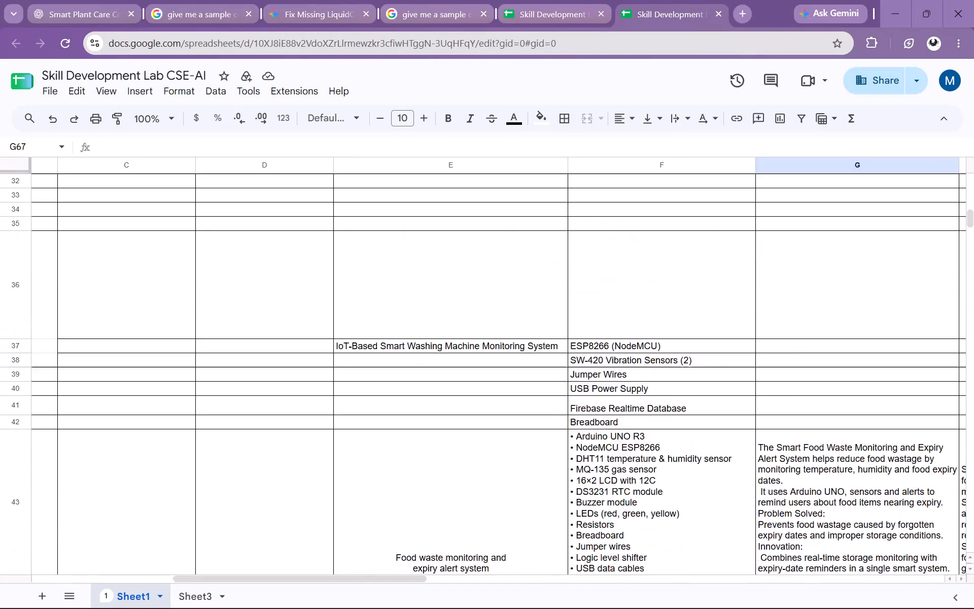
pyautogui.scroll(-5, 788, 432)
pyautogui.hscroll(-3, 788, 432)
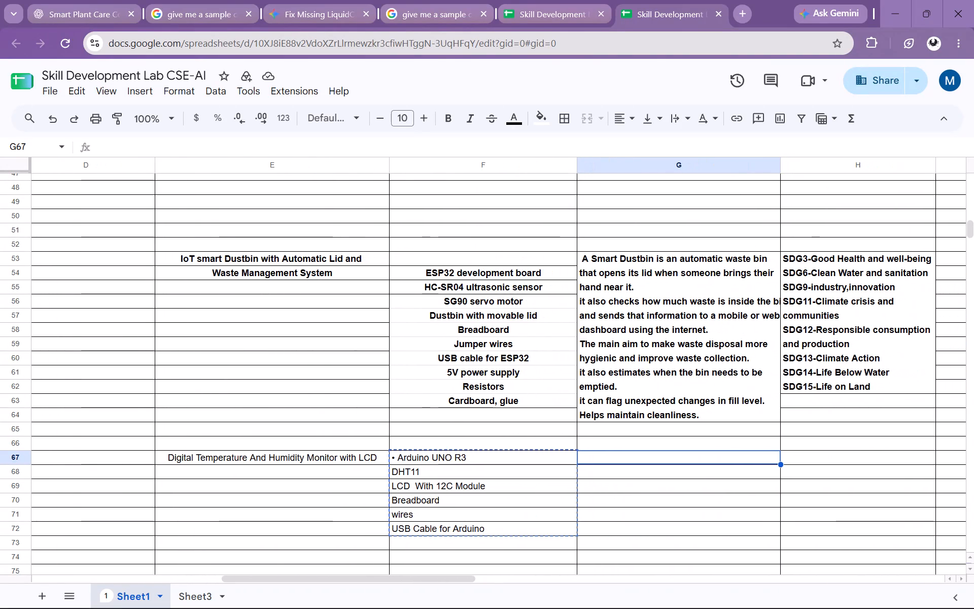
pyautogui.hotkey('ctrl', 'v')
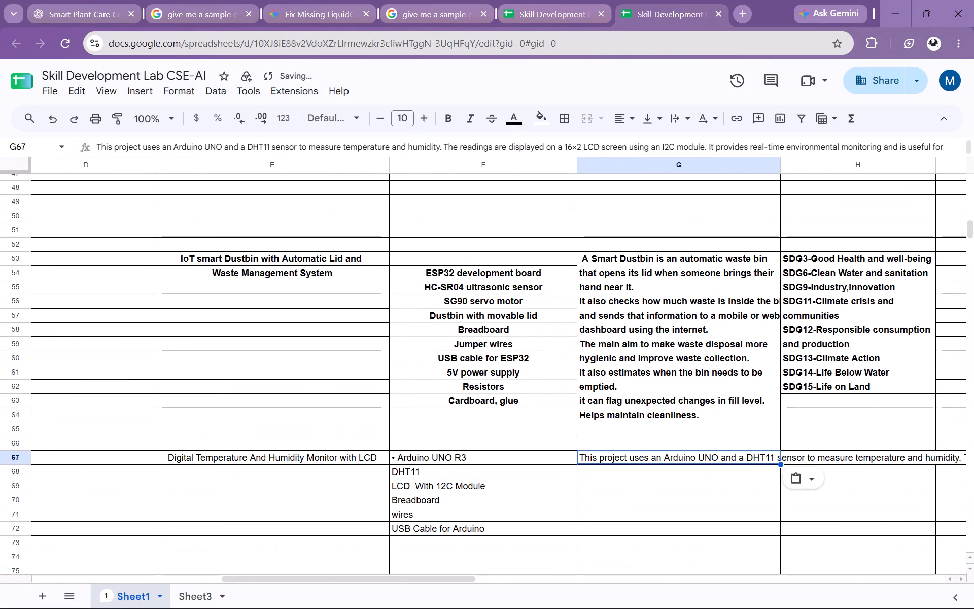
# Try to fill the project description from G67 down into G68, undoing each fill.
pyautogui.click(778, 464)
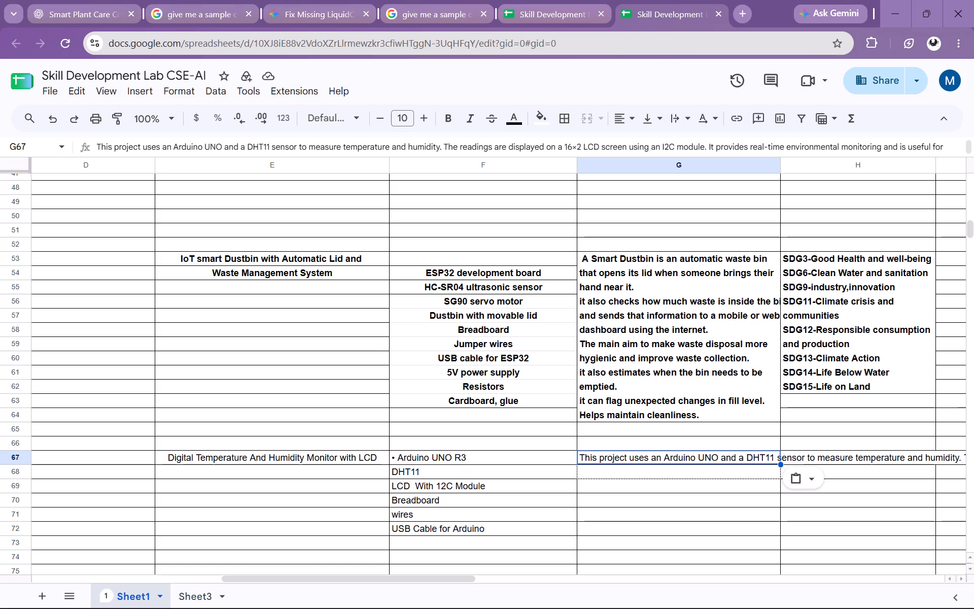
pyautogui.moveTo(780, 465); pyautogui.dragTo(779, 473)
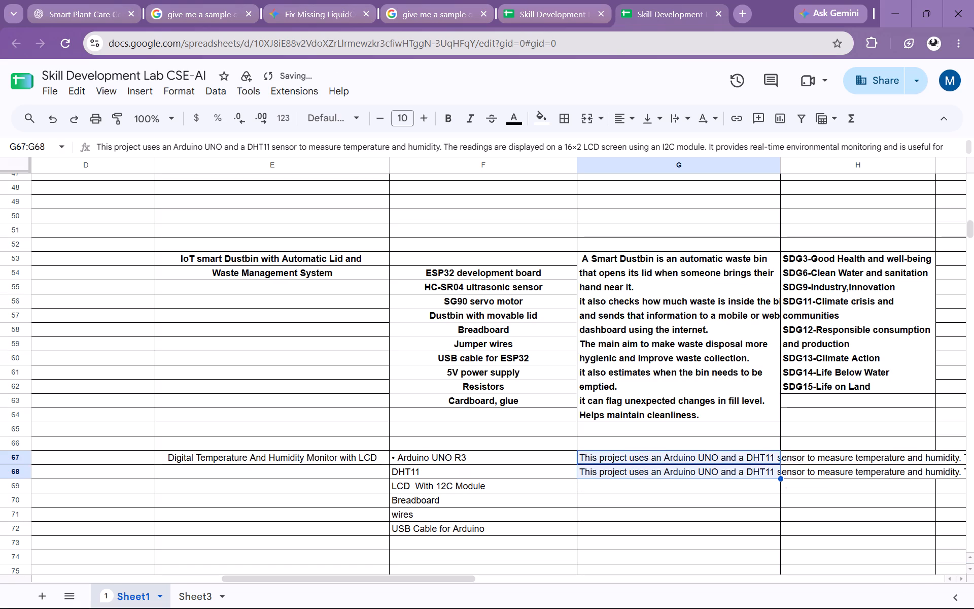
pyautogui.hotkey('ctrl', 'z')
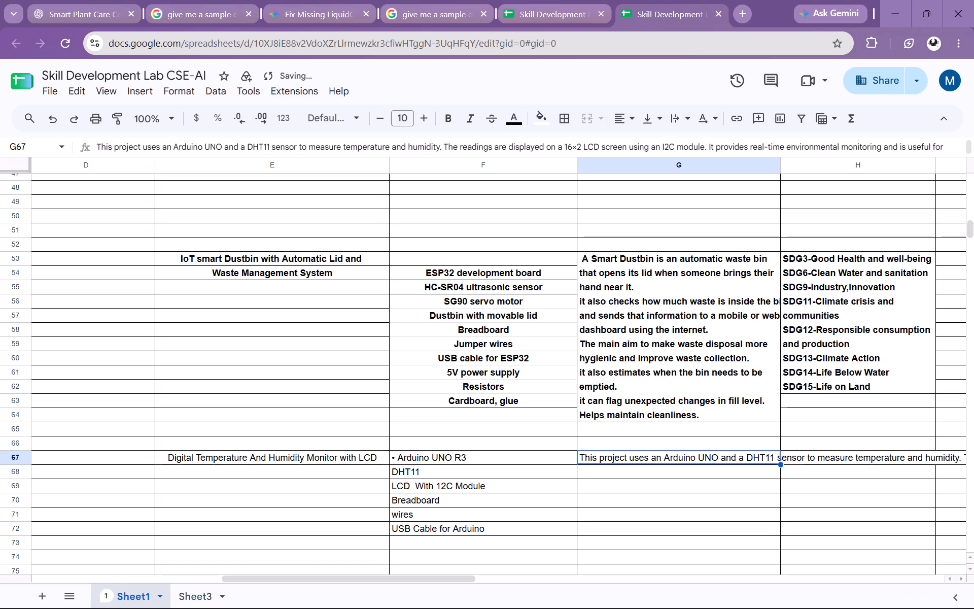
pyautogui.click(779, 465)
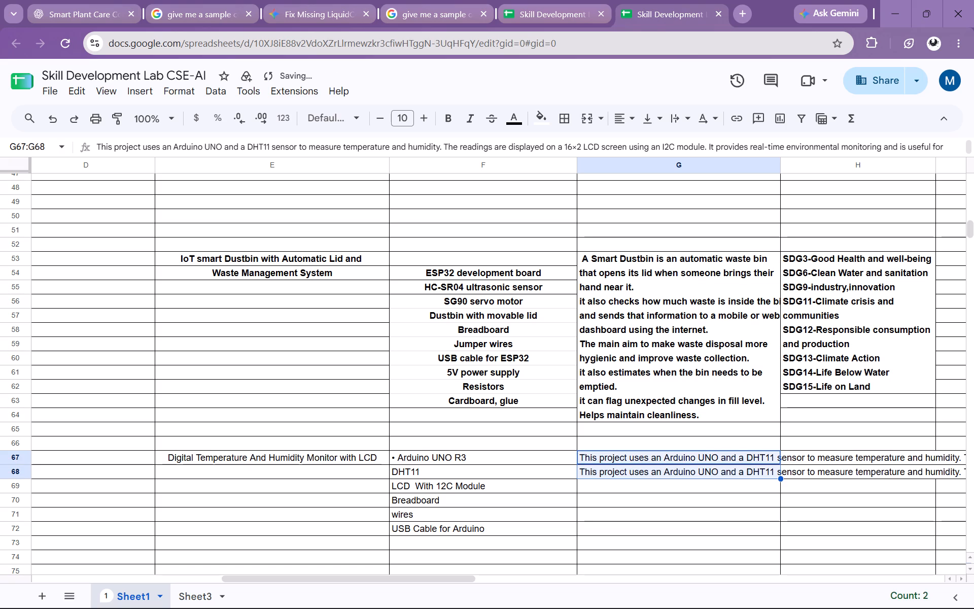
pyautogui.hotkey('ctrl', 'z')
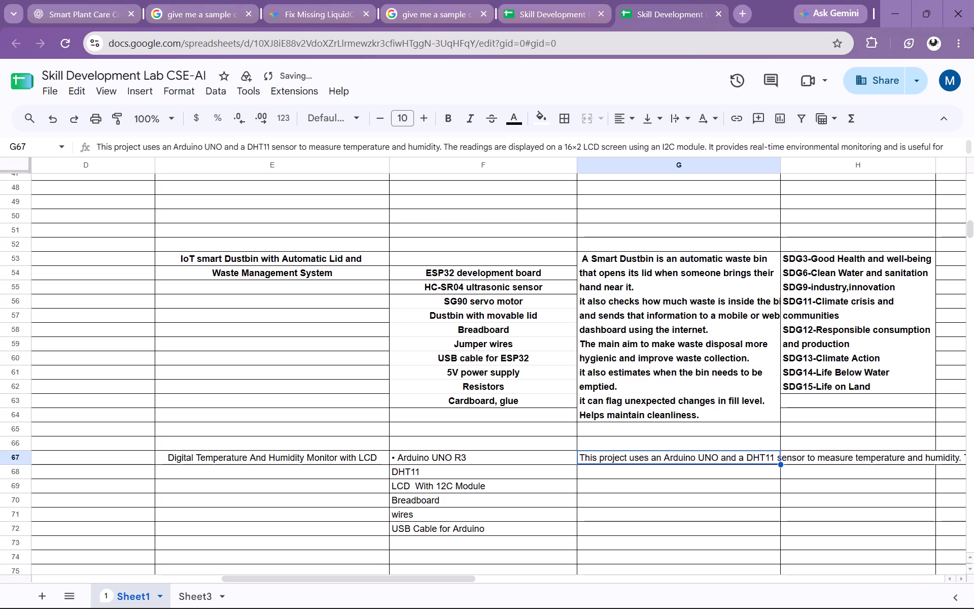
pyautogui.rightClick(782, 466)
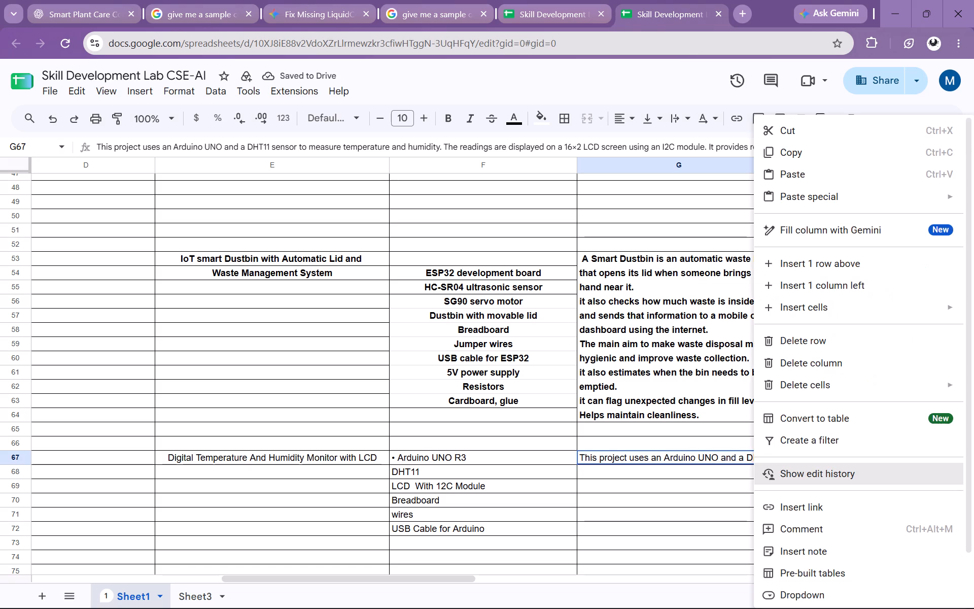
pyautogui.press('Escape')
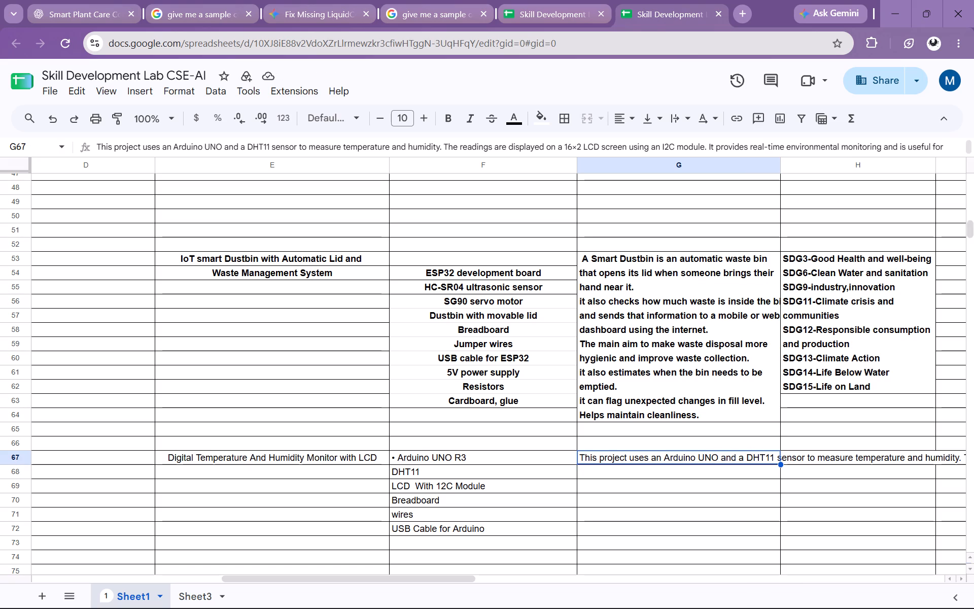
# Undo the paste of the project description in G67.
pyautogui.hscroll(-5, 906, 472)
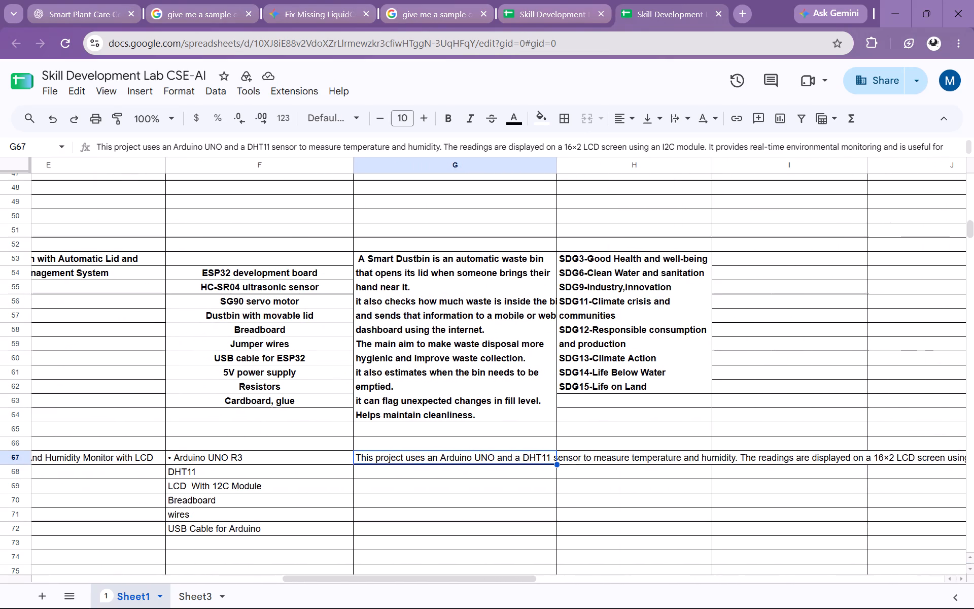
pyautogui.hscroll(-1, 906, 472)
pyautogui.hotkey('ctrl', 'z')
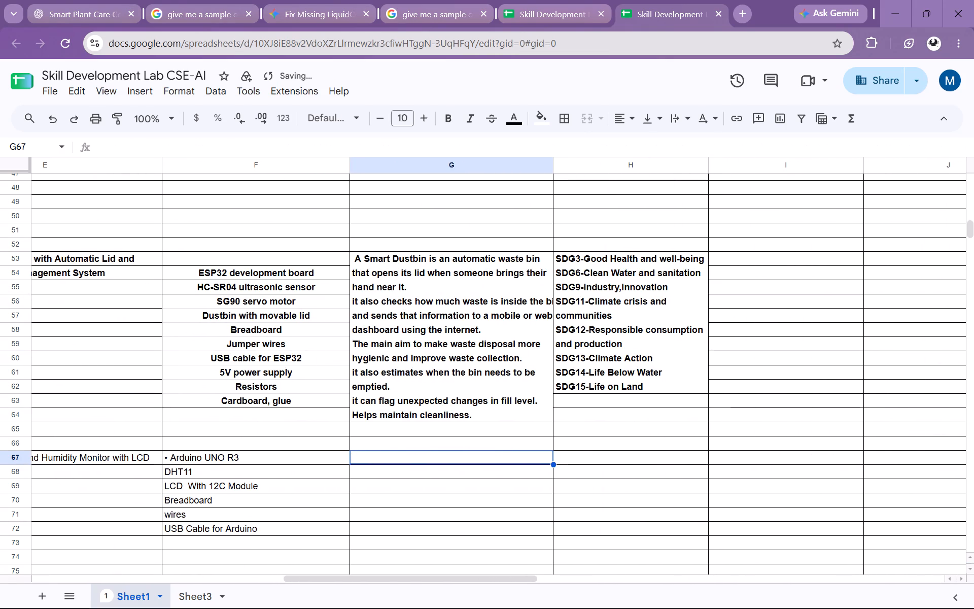
# Apply a left border to cells G67:G68.
pyautogui.click(551, 464)
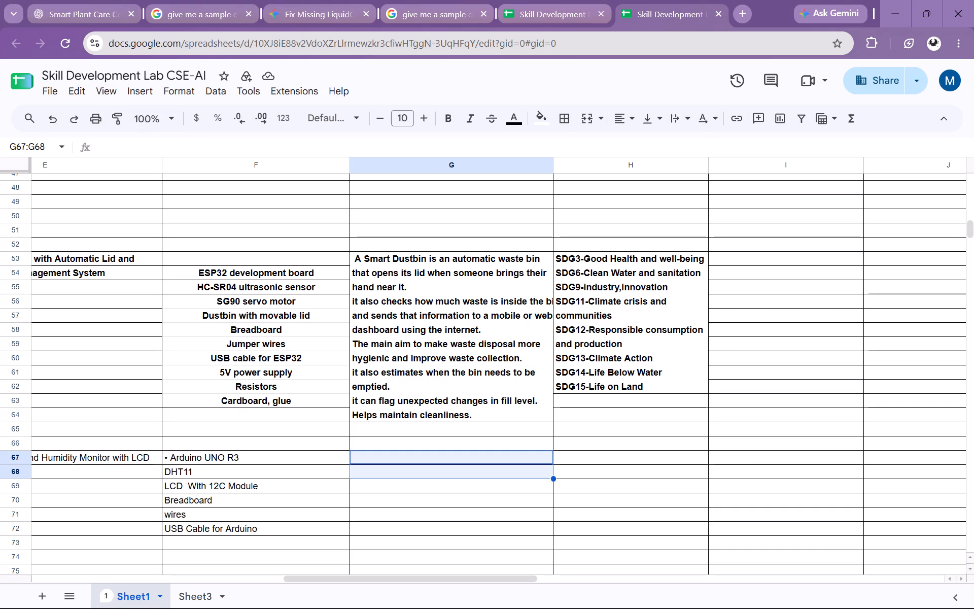
pyautogui.click(424, 89)
pyautogui.scroll(2, 424, 89)
pyautogui.click(565, 115)
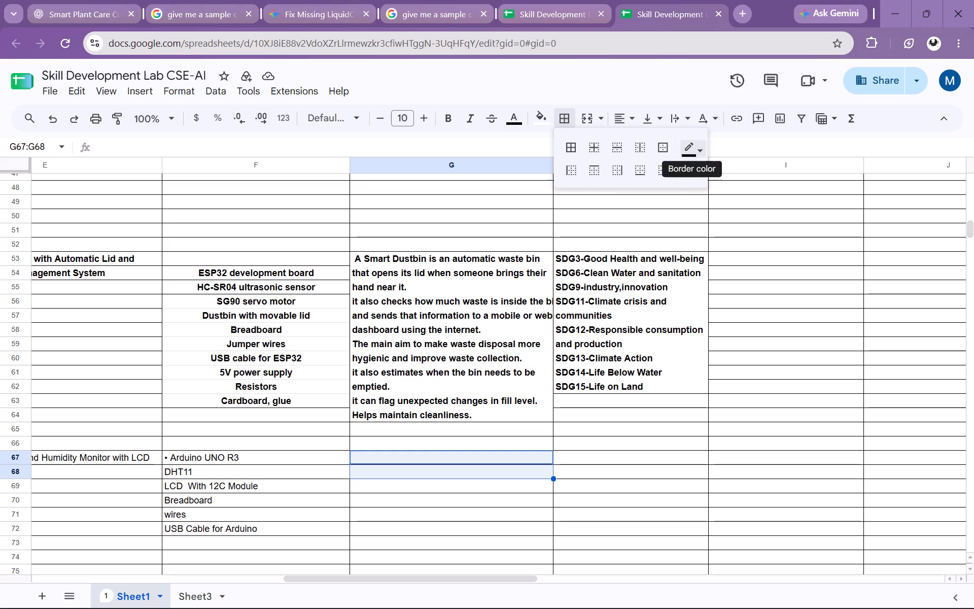
pyautogui.click(572, 166)
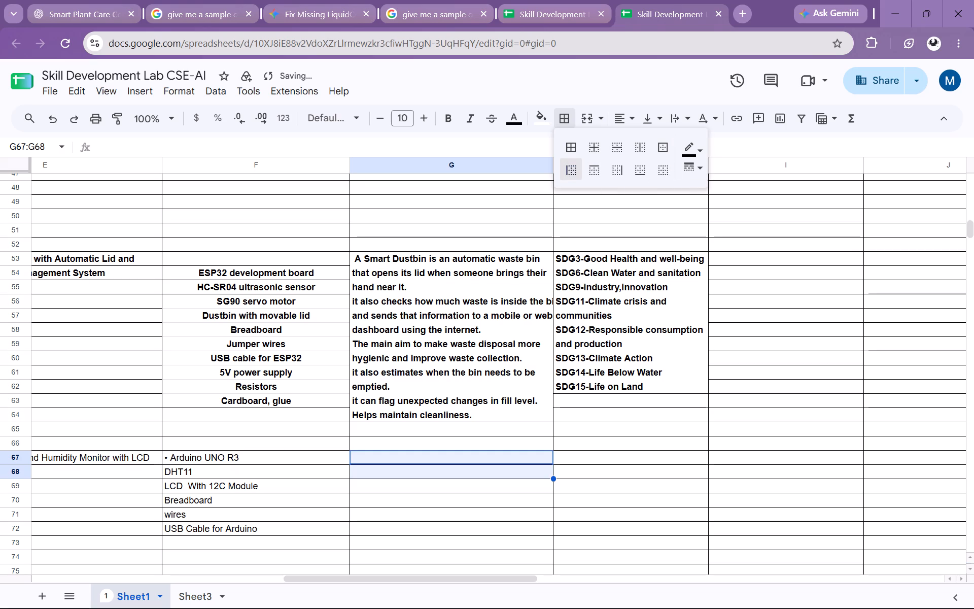
# Apply a top border to the cell range G67:G74.
pyautogui.doubleClick(412, 466)
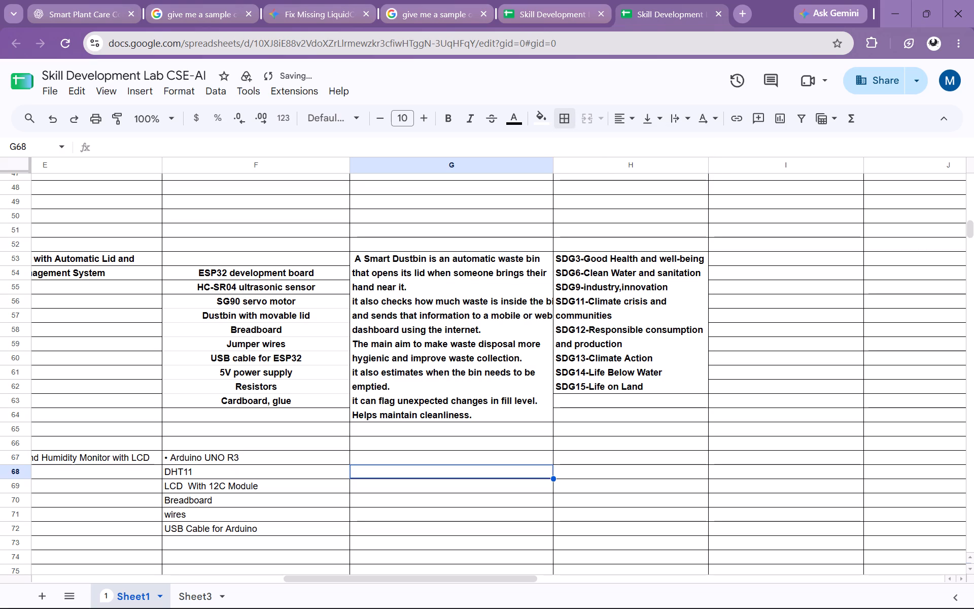
pyautogui.click(391, 458)
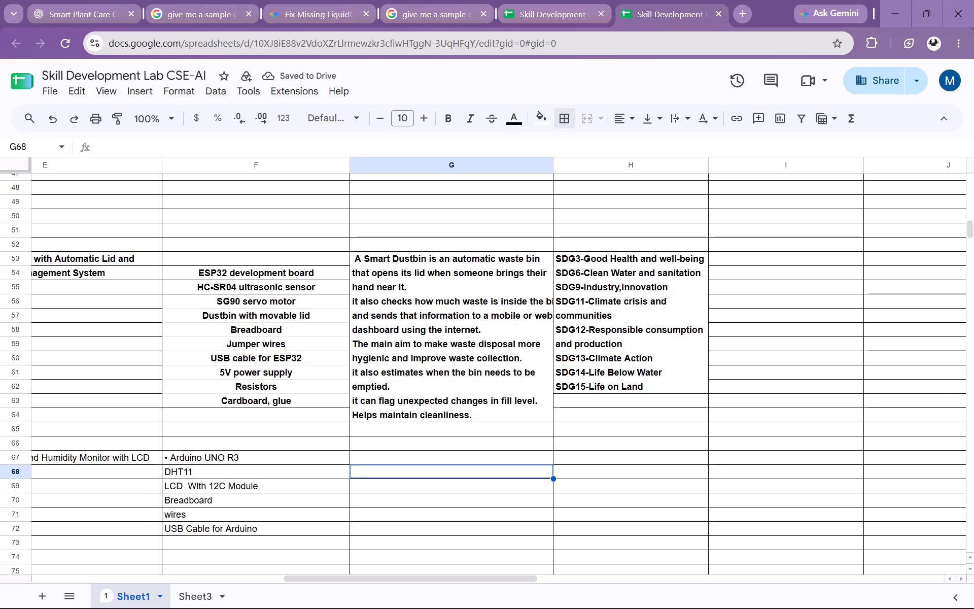
pyautogui.moveTo(391, 458); pyautogui.dragTo(420, 515)
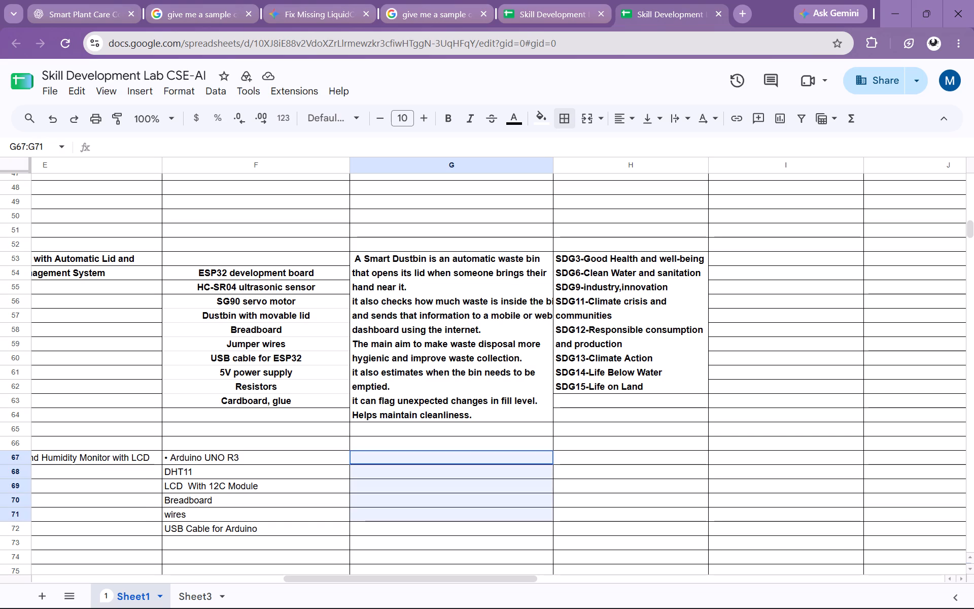
pyautogui.moveTo(420, 515); pyautogui.dragTo(428, 555)
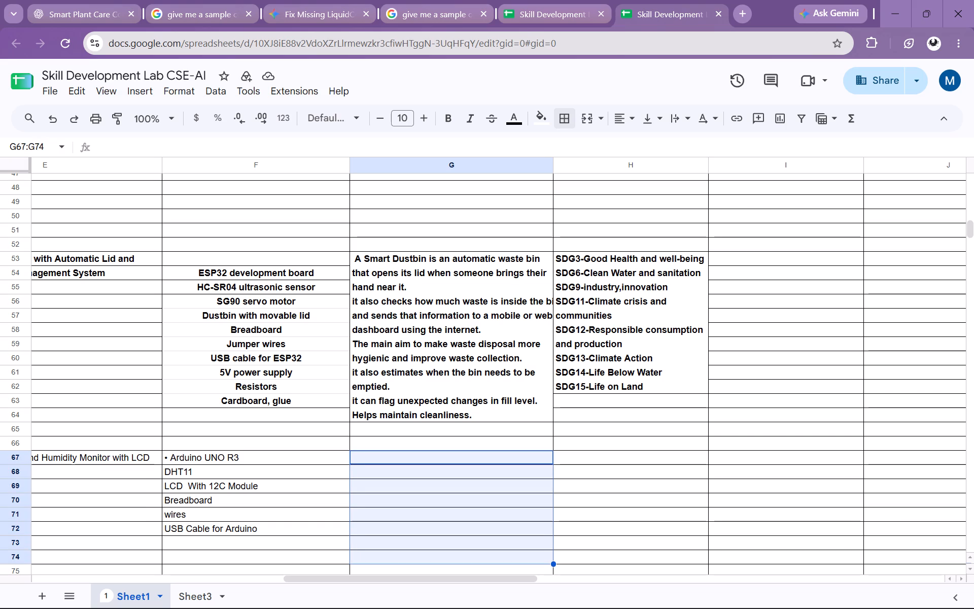
pyautogui.click(566, 122)
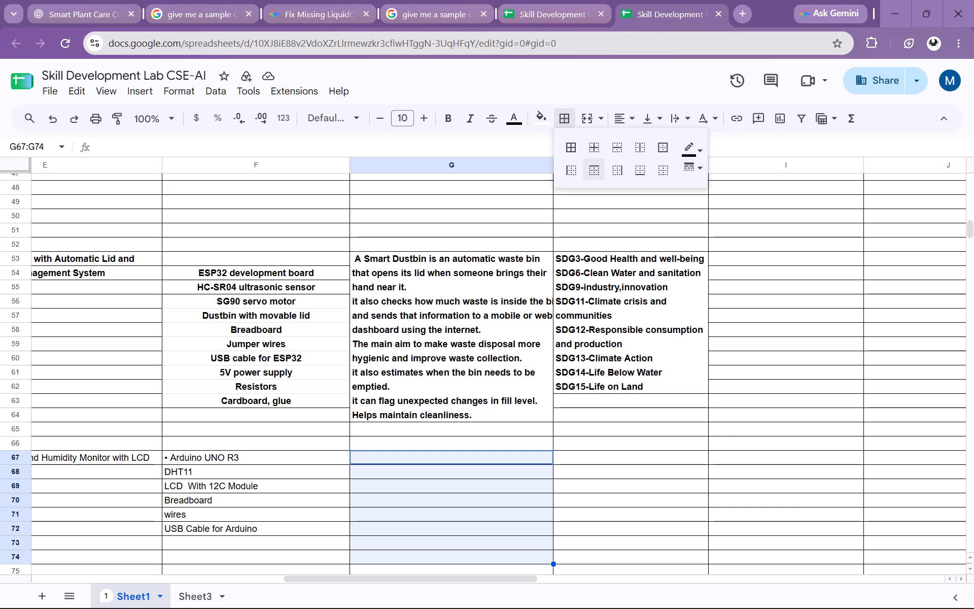
pyautogui.click(595, 165)
pyautogui.moveTo(595, 165); pyautogui.dragTo(596, 165)
pyautogui.moveTo(596, 165); pyautogui.dragTo(621, 164)
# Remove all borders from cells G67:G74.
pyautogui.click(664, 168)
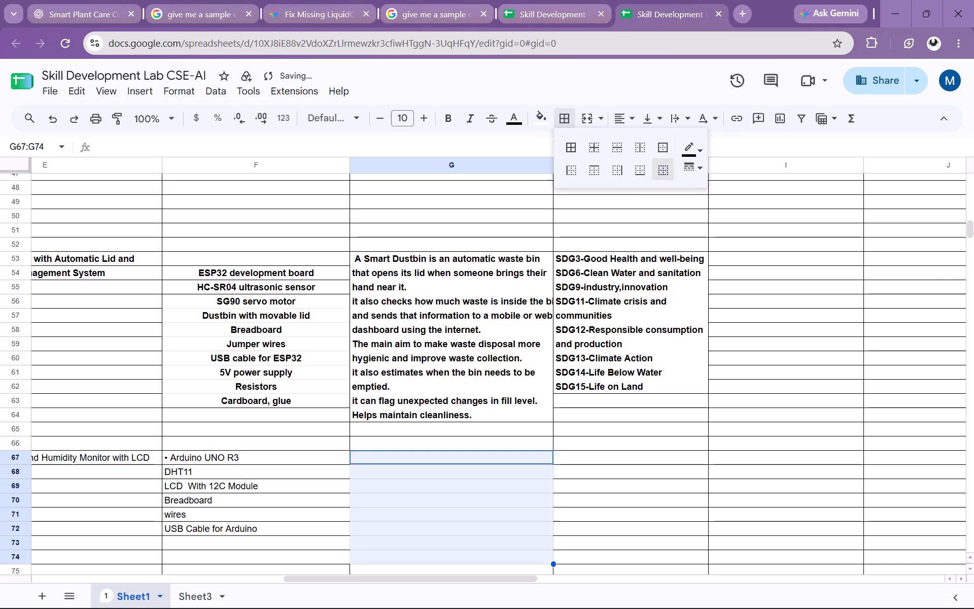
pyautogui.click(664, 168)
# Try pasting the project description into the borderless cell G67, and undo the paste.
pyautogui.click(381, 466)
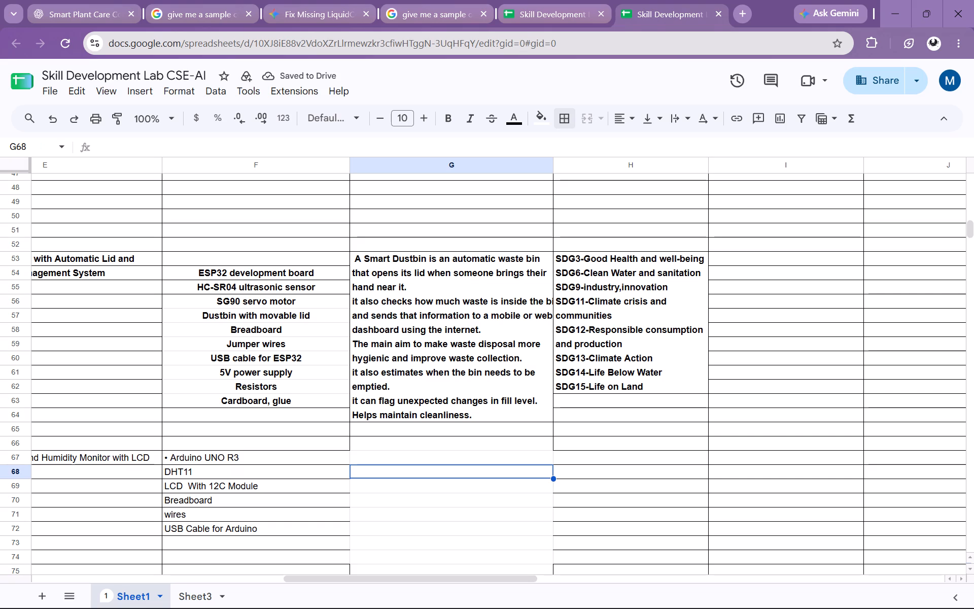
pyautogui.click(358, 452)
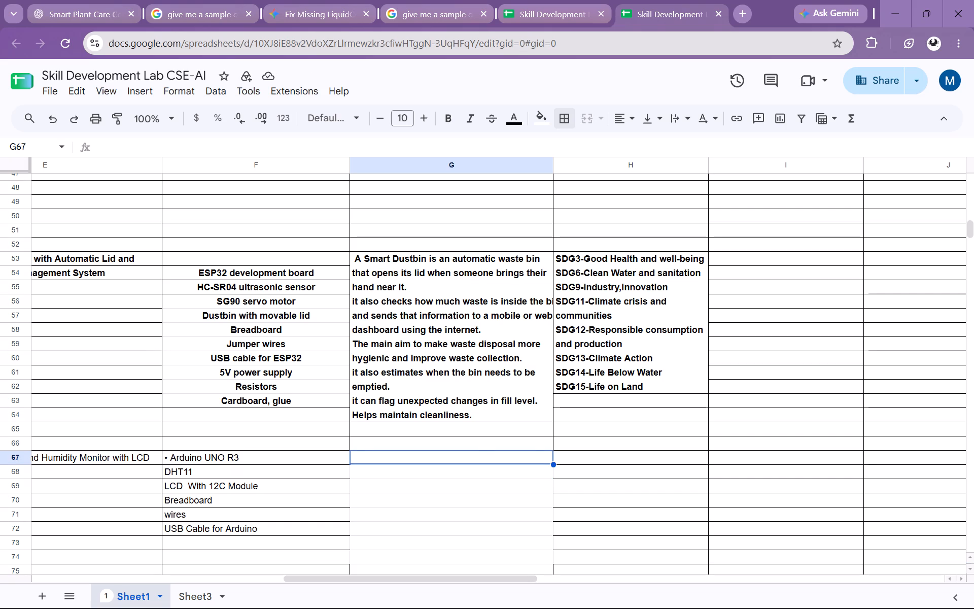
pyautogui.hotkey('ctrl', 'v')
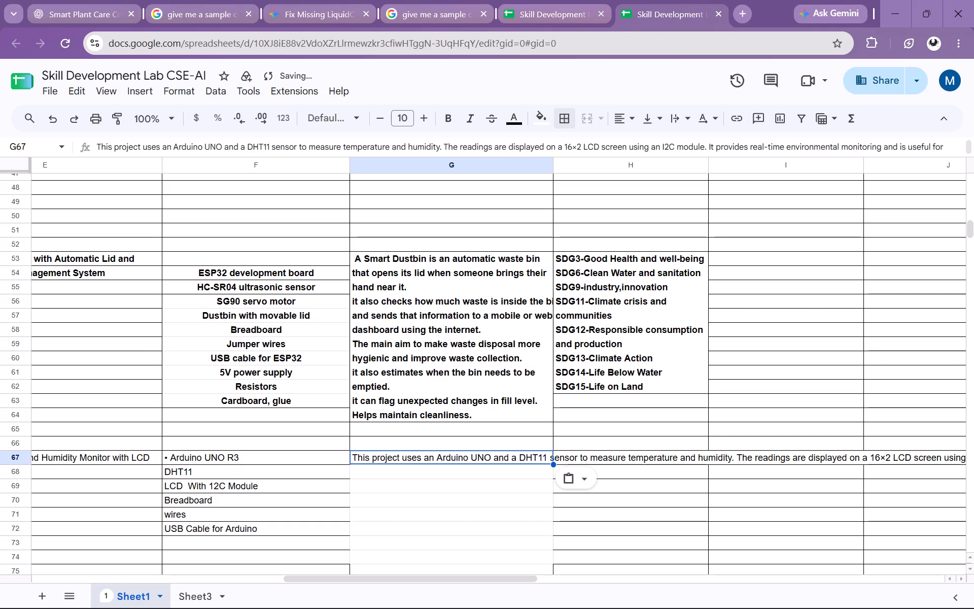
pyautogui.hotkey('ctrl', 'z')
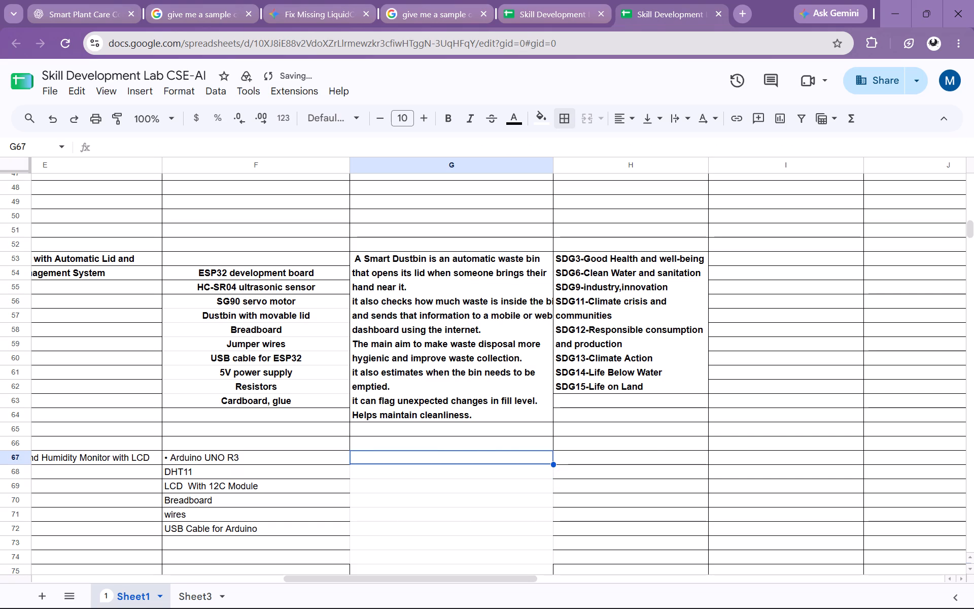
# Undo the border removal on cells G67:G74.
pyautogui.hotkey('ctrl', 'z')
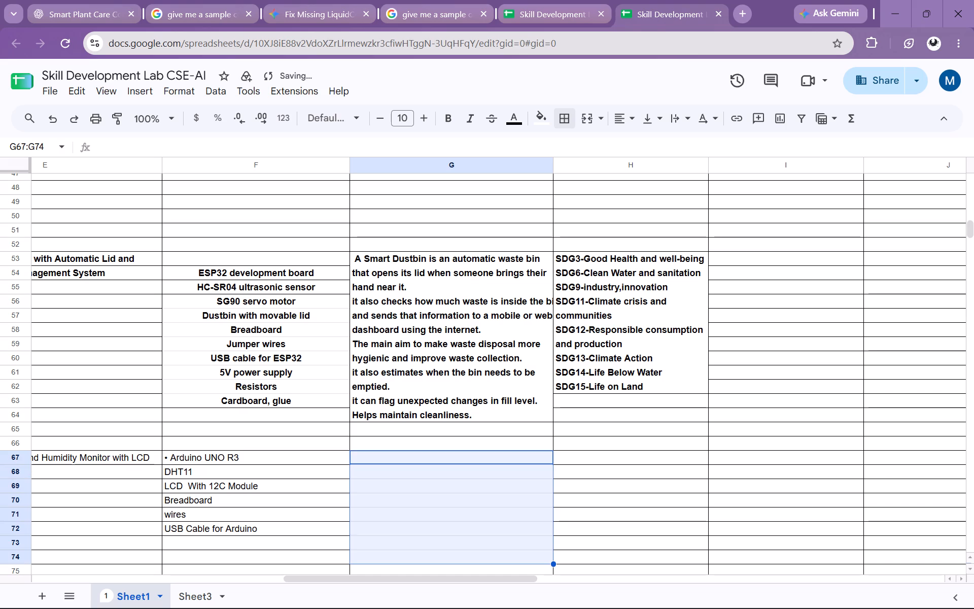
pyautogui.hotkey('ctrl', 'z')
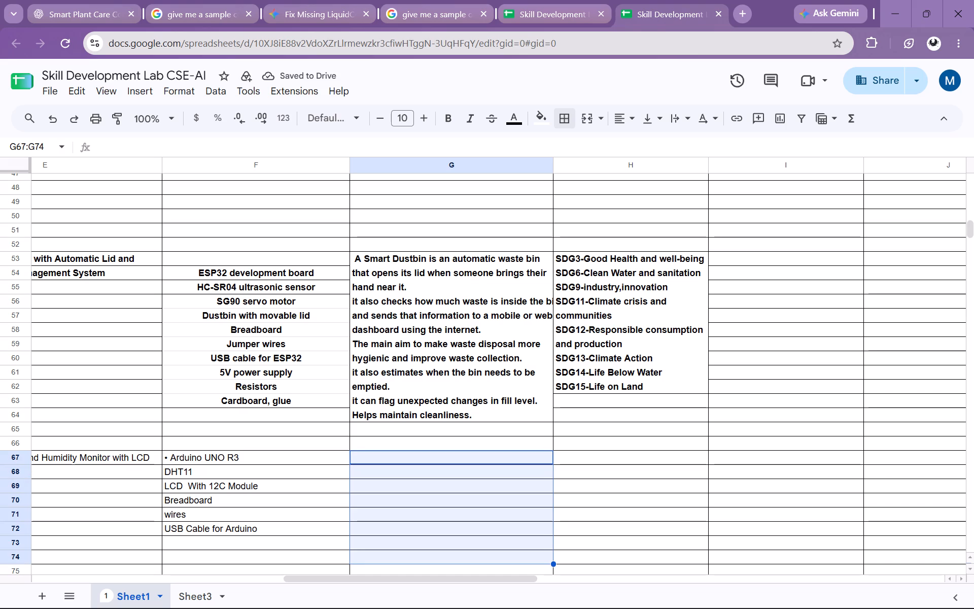
# Change the DHT11 entry in cell F68 of the component list to read "DHT11 Sensor".
pyautogui.moveTo(164, 451); pyautogui.dragTo(197, 492)
pyautogui.click(197, 492)
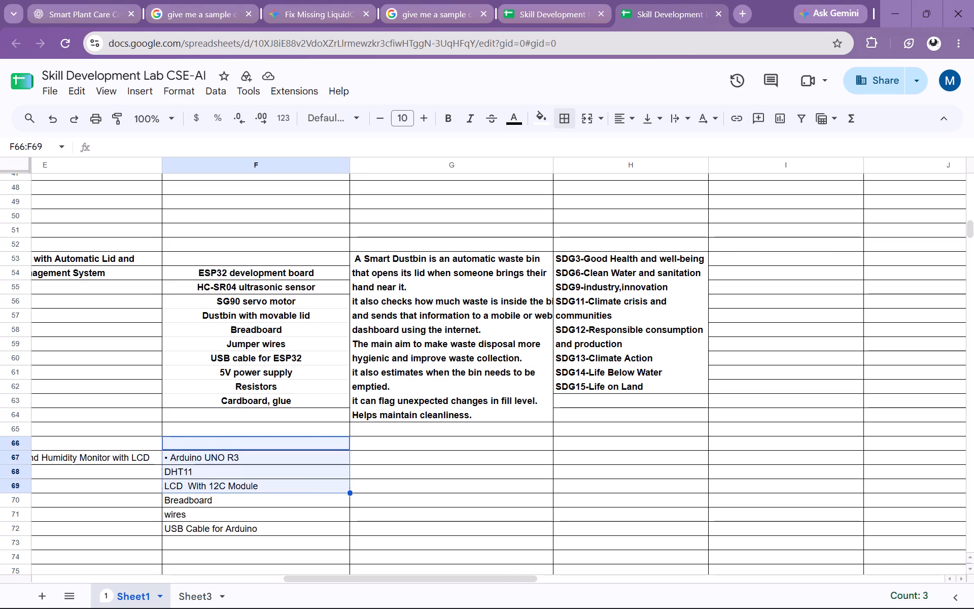
pyautogui.click(185, 478)
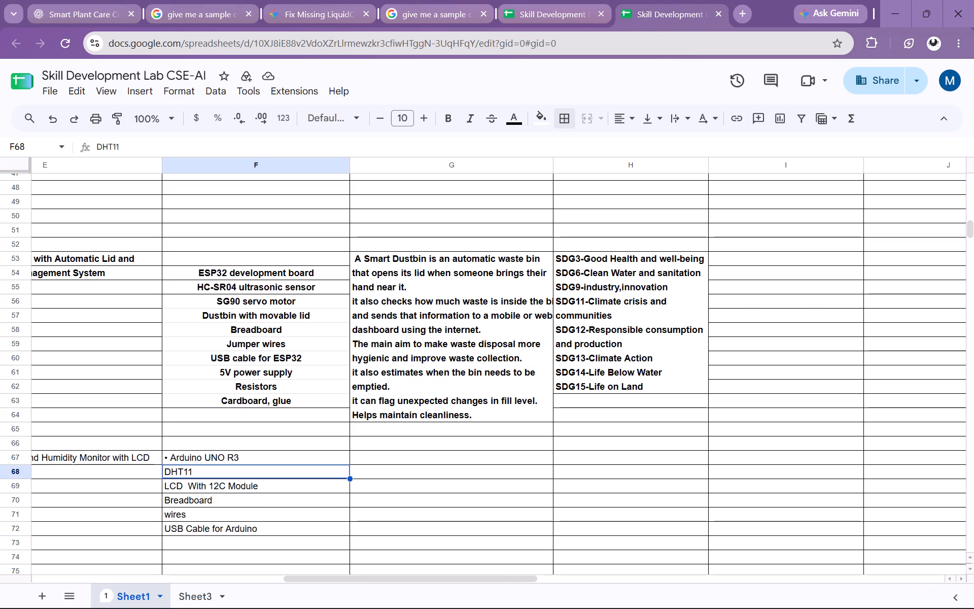
pyautogui.click(212, 470)
pyautogui.doubleClick(212, 470)
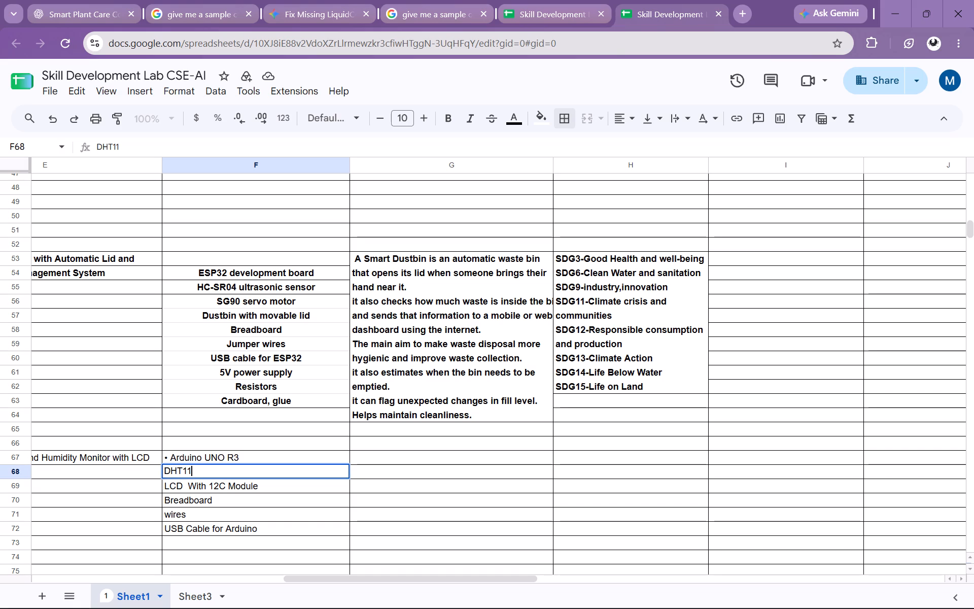
pyautogui.press('space')
pyautogui.write('SENSOR')
pyautogui.press('BackSpace')
pyautogui.press('BackSpace')
pyautogui.press('BackSpace')
pyautogui.press('BackSpace')
pyautogui.press('BackSpace')
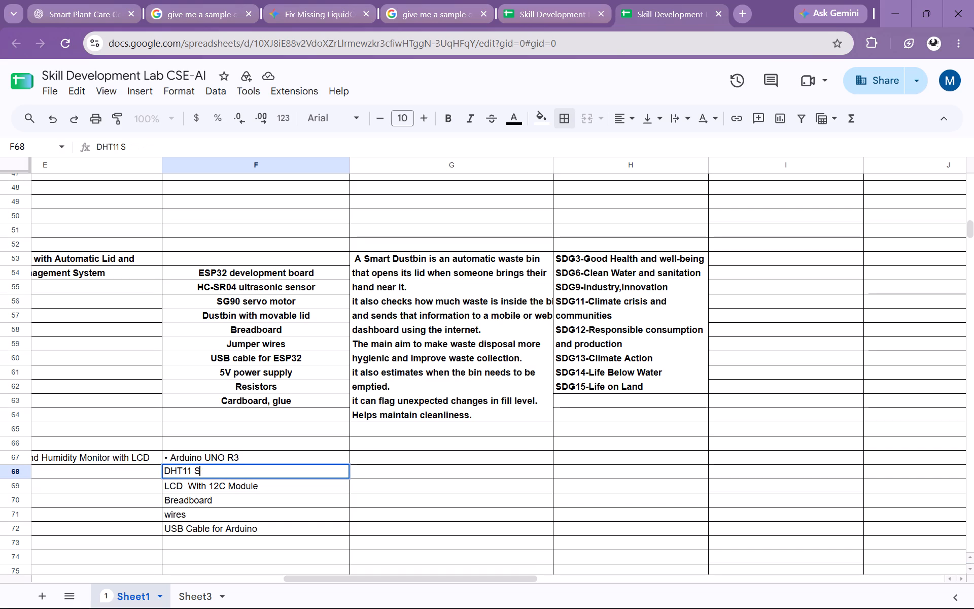
pyautogui.press('e')
pyautogui.write('nsor')
# Remove all borders from the component list cells F67:F72.
pyautogui.moveTo(167, 454); pyautogui.dragTo(253, 542)
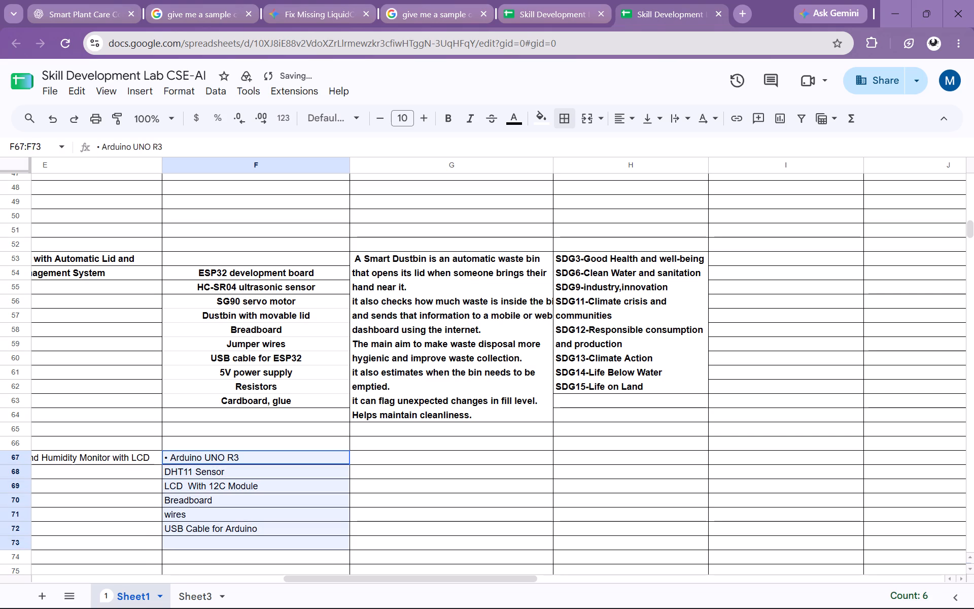
pyautogui.moveTo(253, 542); pyautogui.dragTo(249, 525)
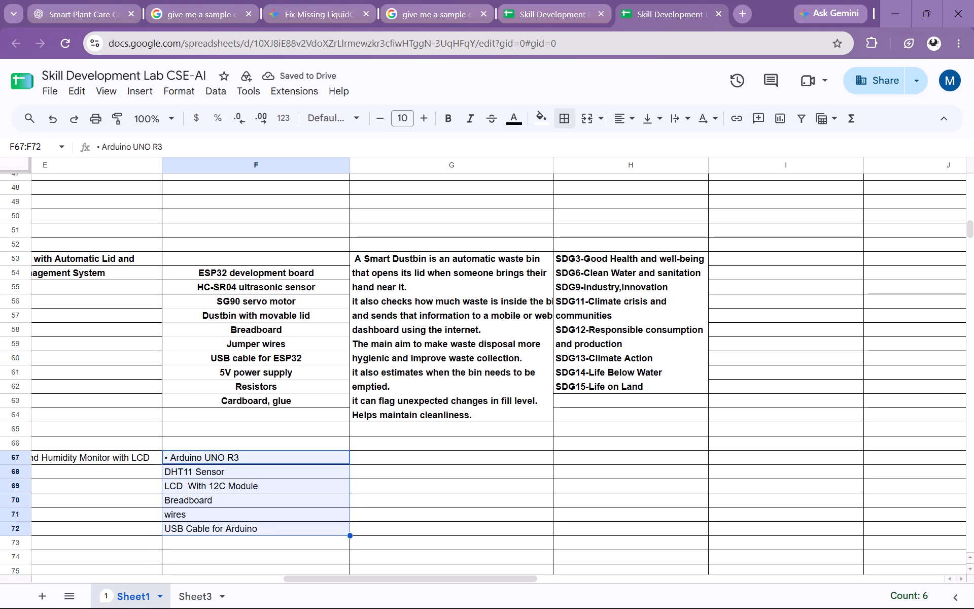
pyautogui.click(564, 116)
pyautogui.click(659, 168)
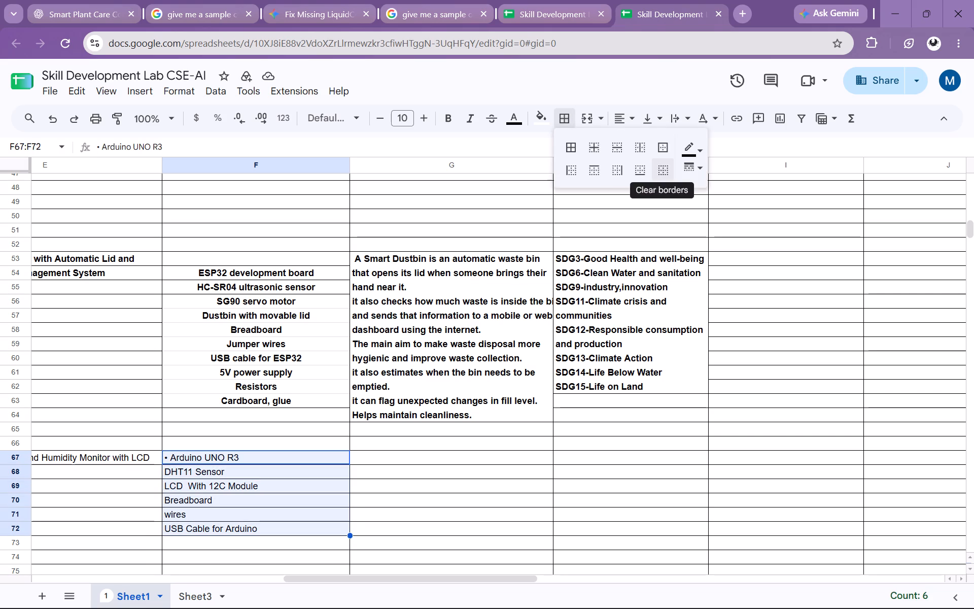
pyautogui.click(507, 456)
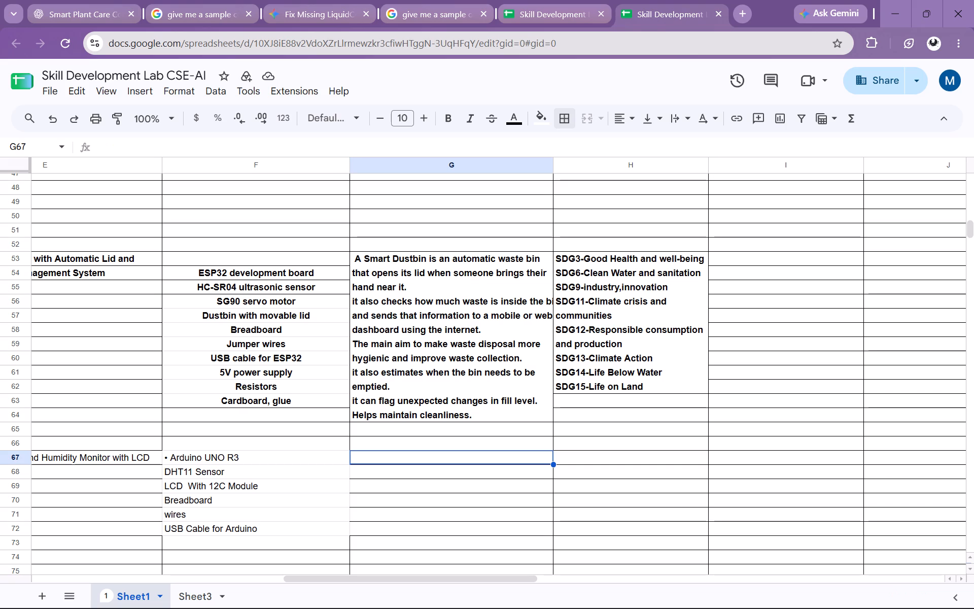
# Copy the Smart Dustbin description from cells G53:G64 and paste it starting at cell G67, beside the component list.
pyautogui.click(436, 325)
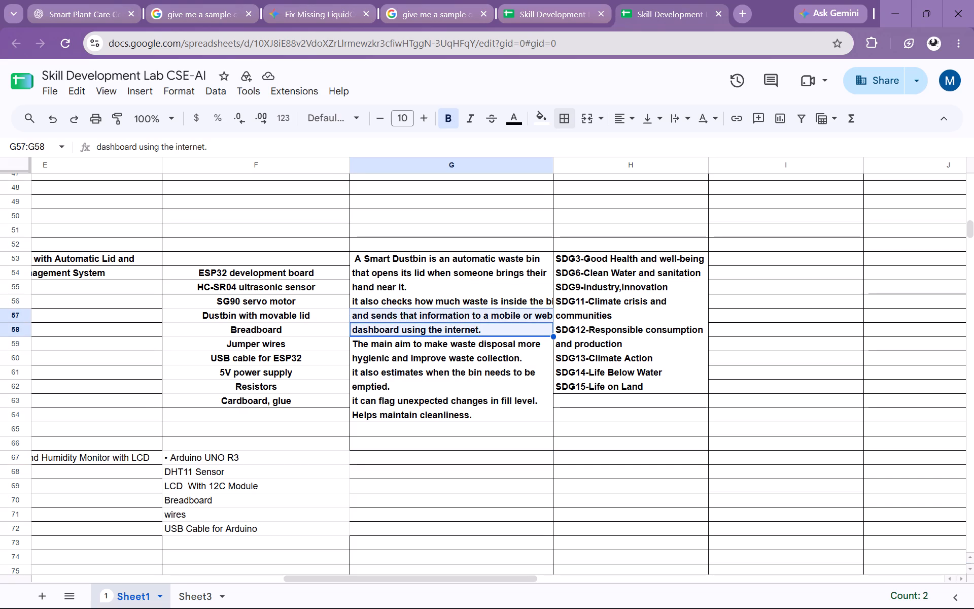
pyautogui.click(356, 261)
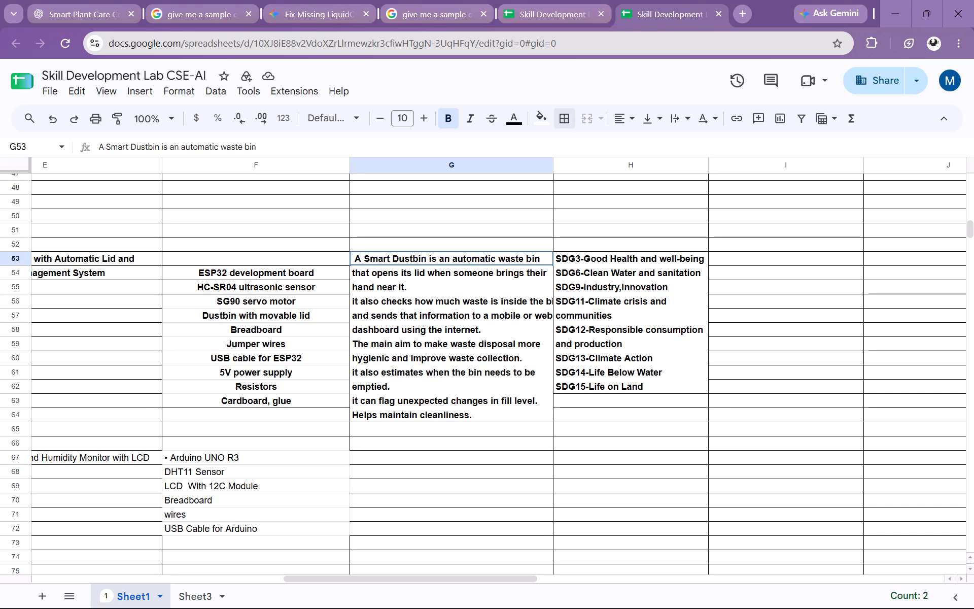
pyautogui.moveTo(356, 264); pyautogui.dragTo(363, 281)
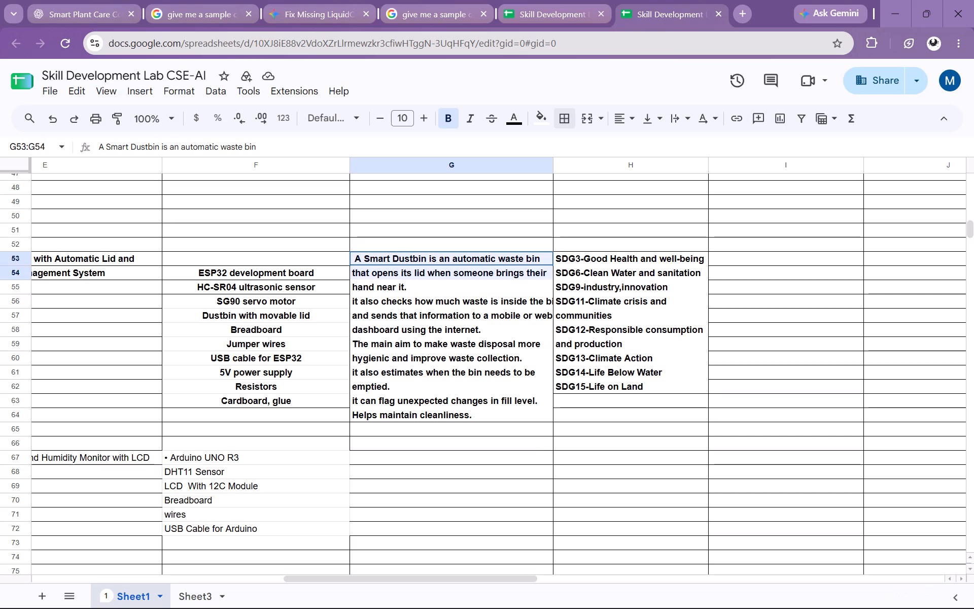
pyautogui.moveTo(363, 281); pyautogui.dragTo(422, 410)
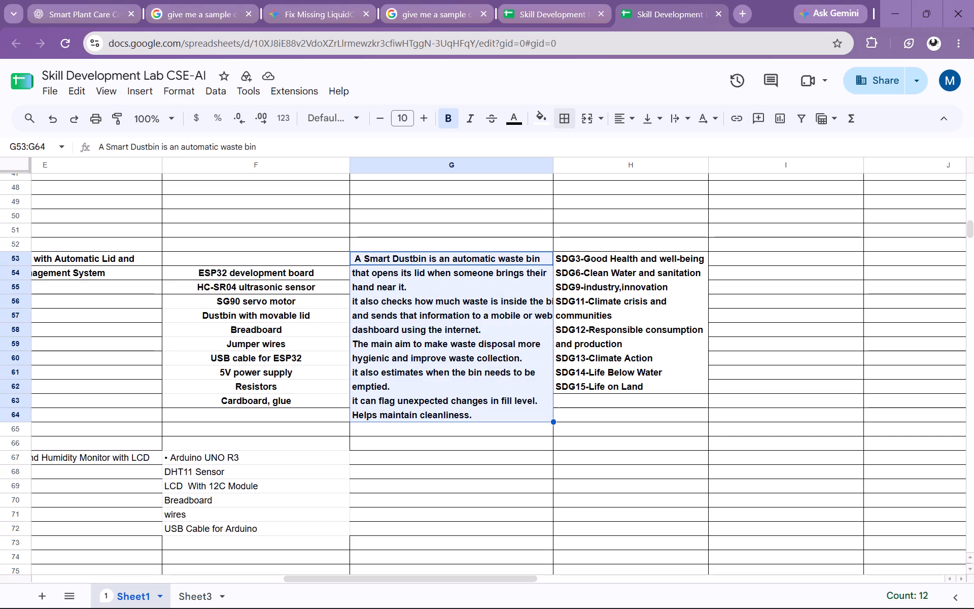
pyautogui.hotkey('ctrl', 'c')
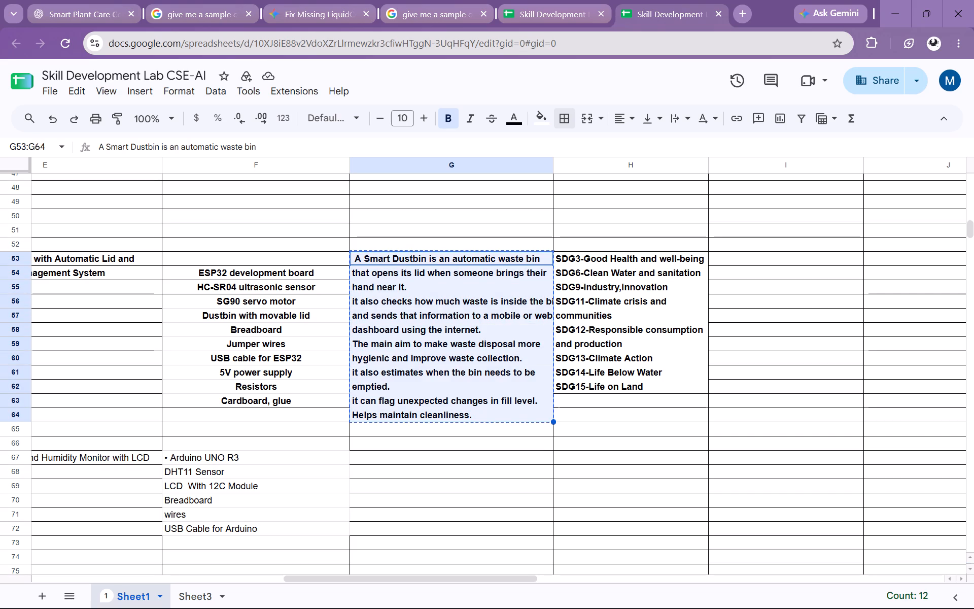
pyautogui.click(349, 462)
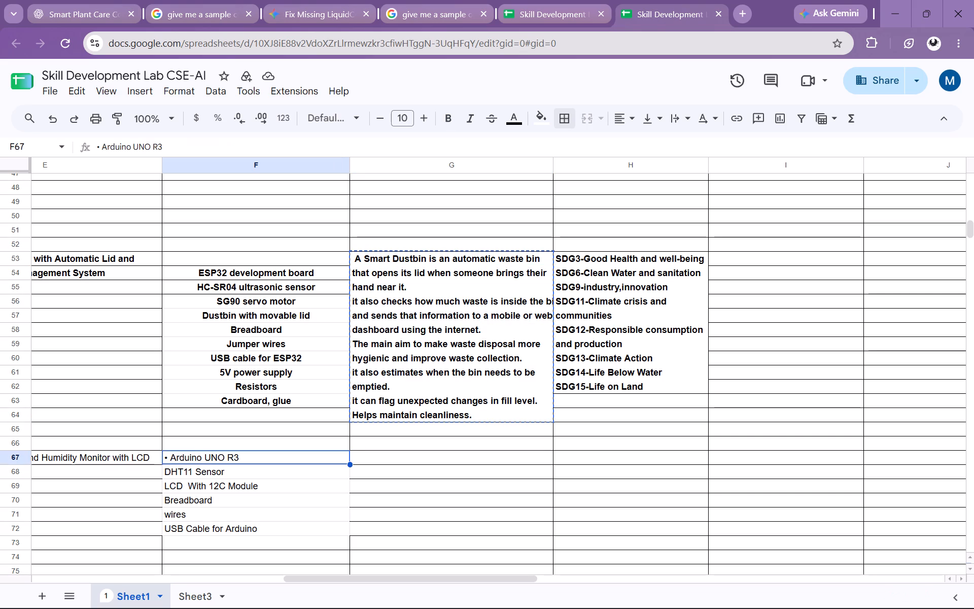
pyautogui.click(363, 462)
pyautogui.hotkey('ctrl', 'v')
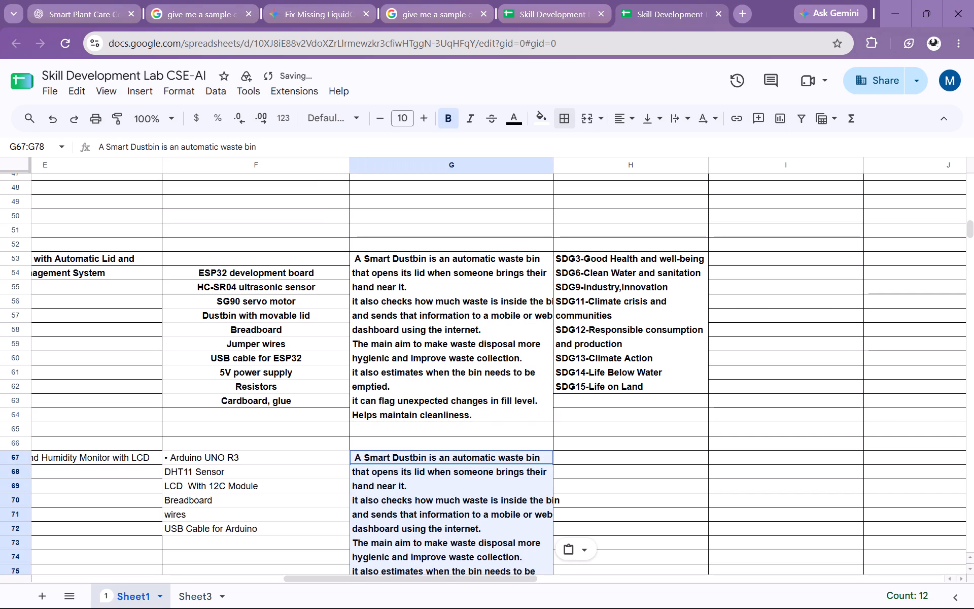
# Select the whole pasted Smart Dustbin description in cells G67:G78.
pyautogui.scroll(-3, 363, 462)
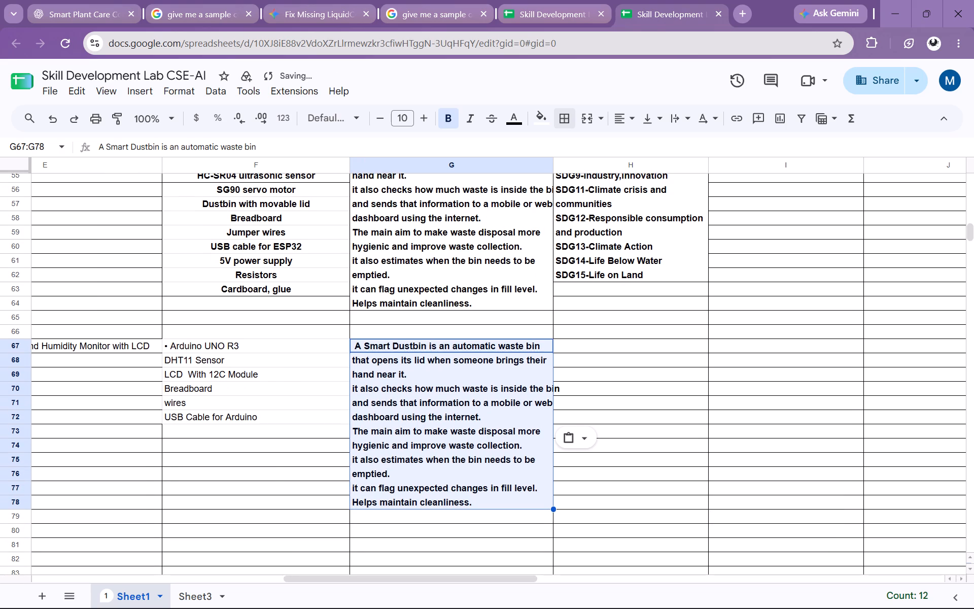
pyautogui.tripleClick(402, 449)
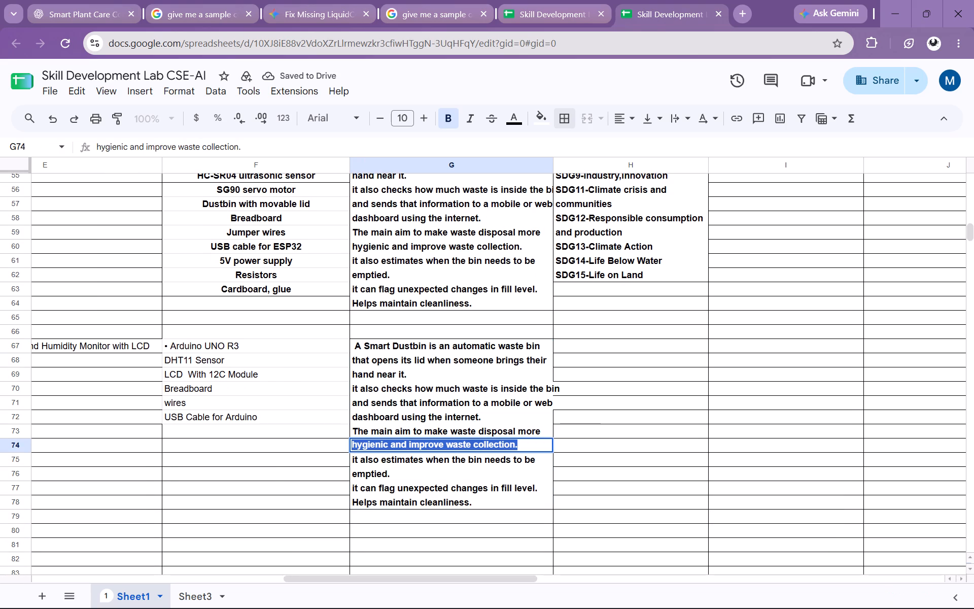
pyautogui.hotkey('ctrl', 'a')
pyautogui.click(440, 476)
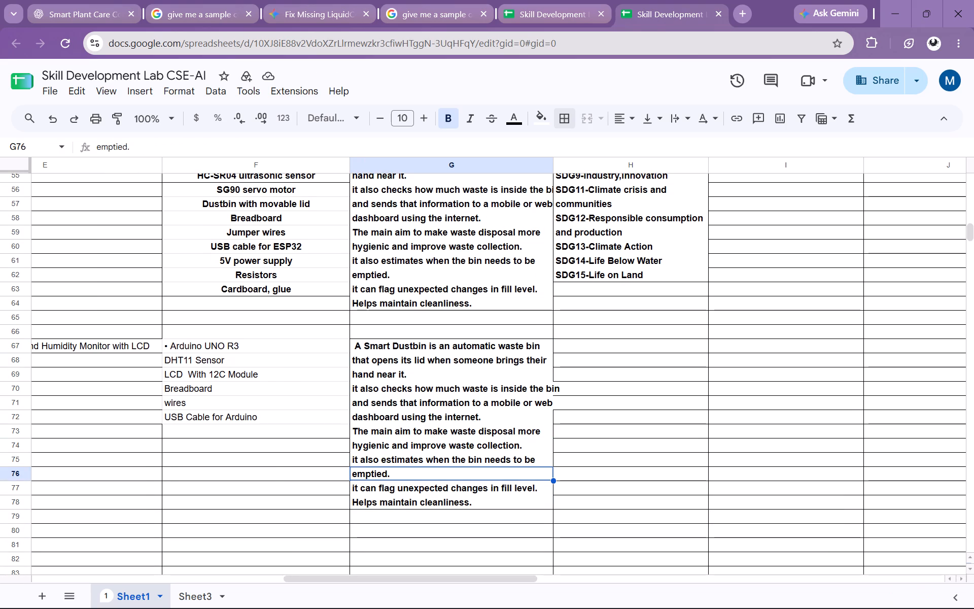
pyautogui.hotkey('ctrl', 'a')
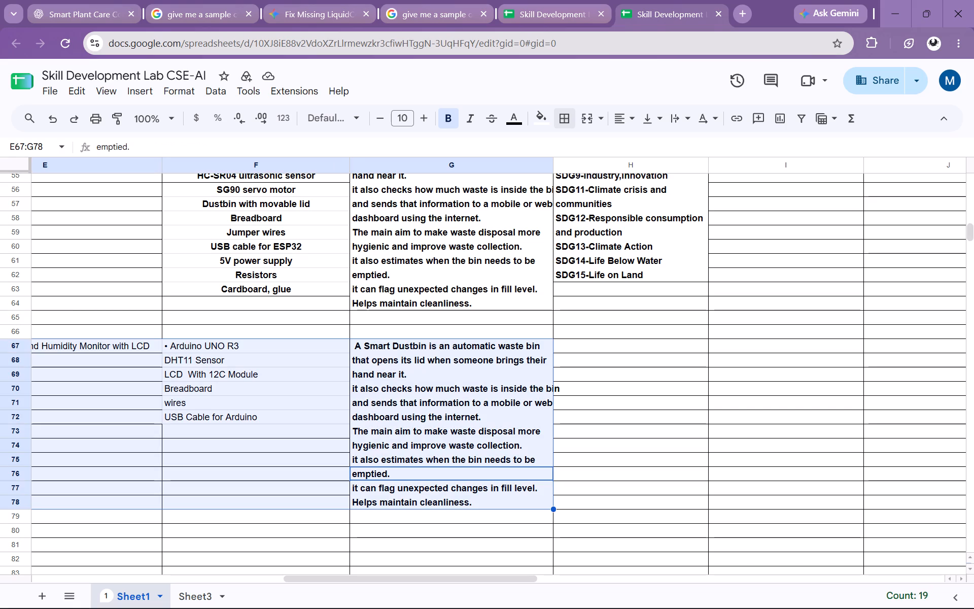
pyautogui.click(440, 476)
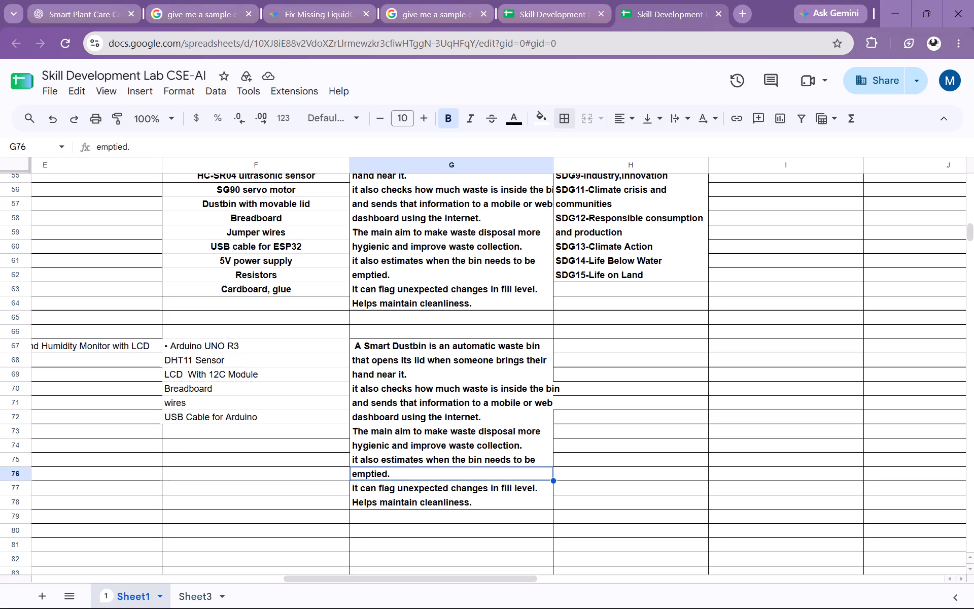
pyautogui.moveTo(355, 347); pyautogui.dragTo(437, 504)
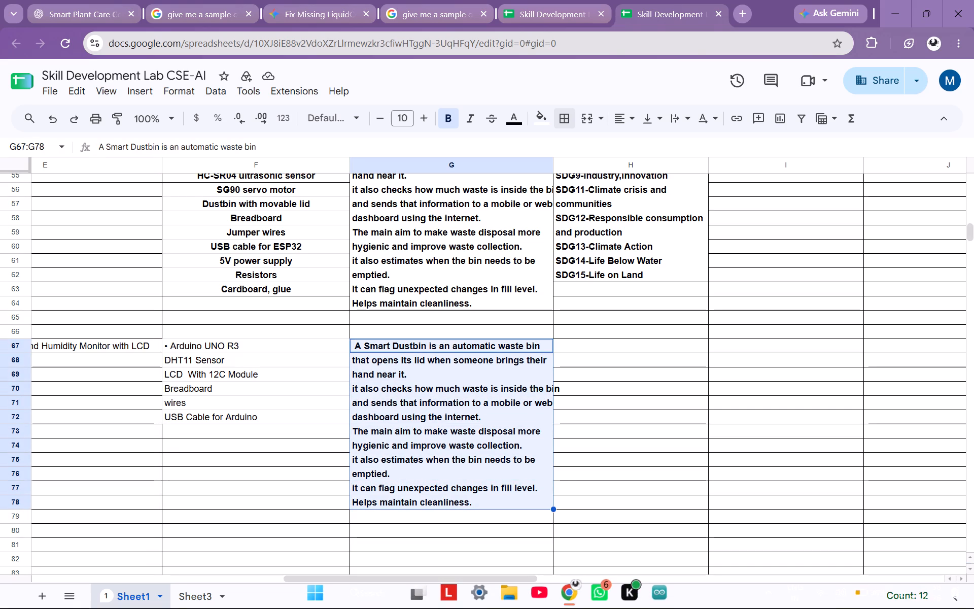
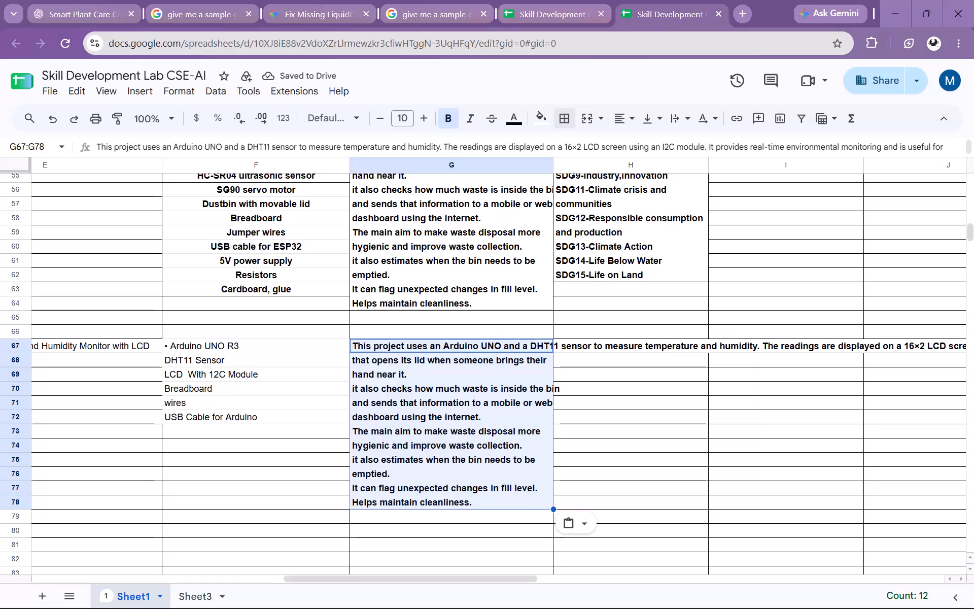
# Undo the Arduino UNO and DHT11 description entry in cell G67 and the Smart Dustbin description paste in cells G67:G78.
pyautogui.hotkey('ctrl', 'z')
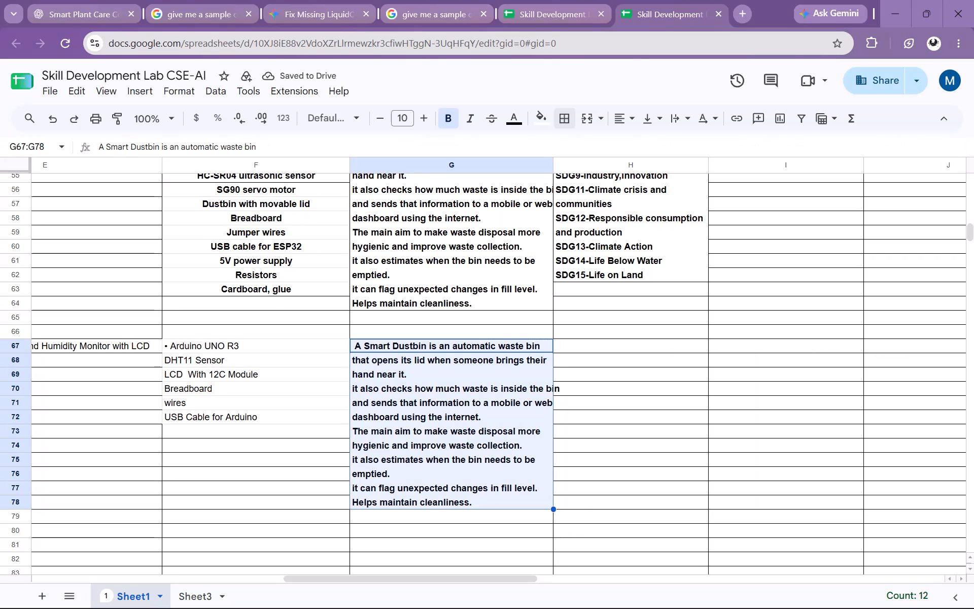
pyautogui.hotkey('ctrl', 'z')
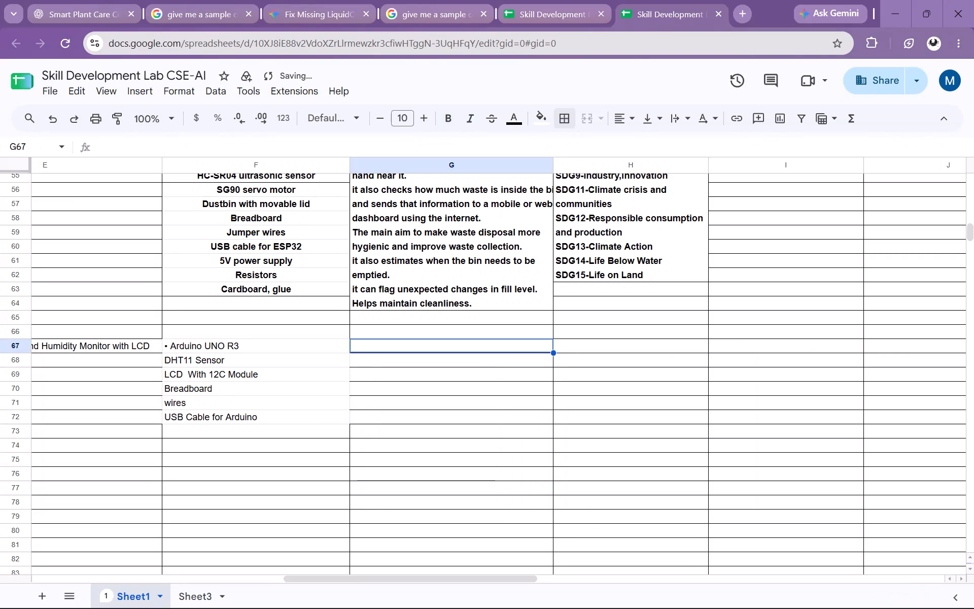
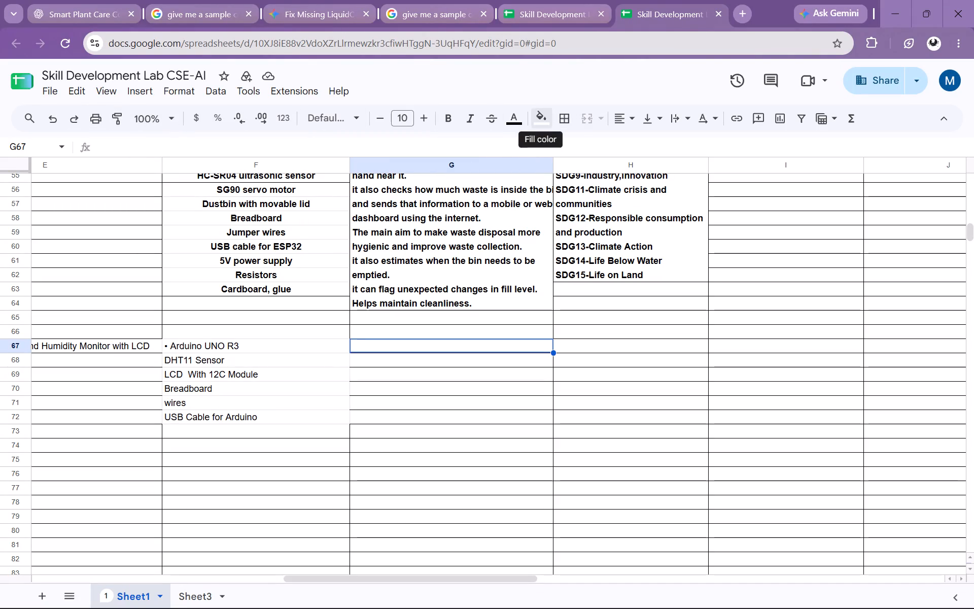
# Set the text wrapping of the empty description cell G67 to Wrap.
pyautogui.click(626, 118)
pyautogui.moveTo(626, 118); pyautogui.dragTo(650, 118)
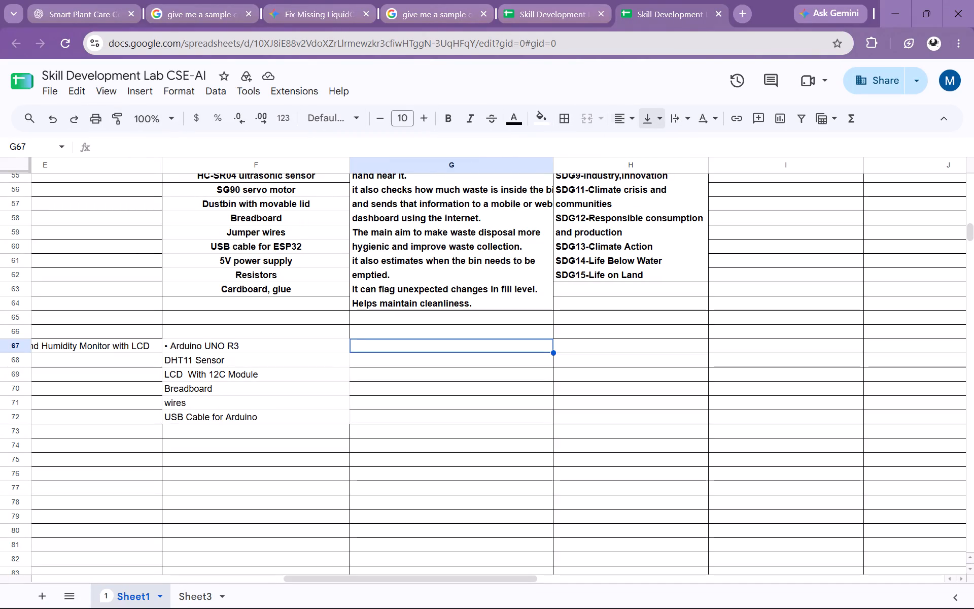
pyautogui.moveTo(650, 118); pyautogui.dragTo(685, 118)
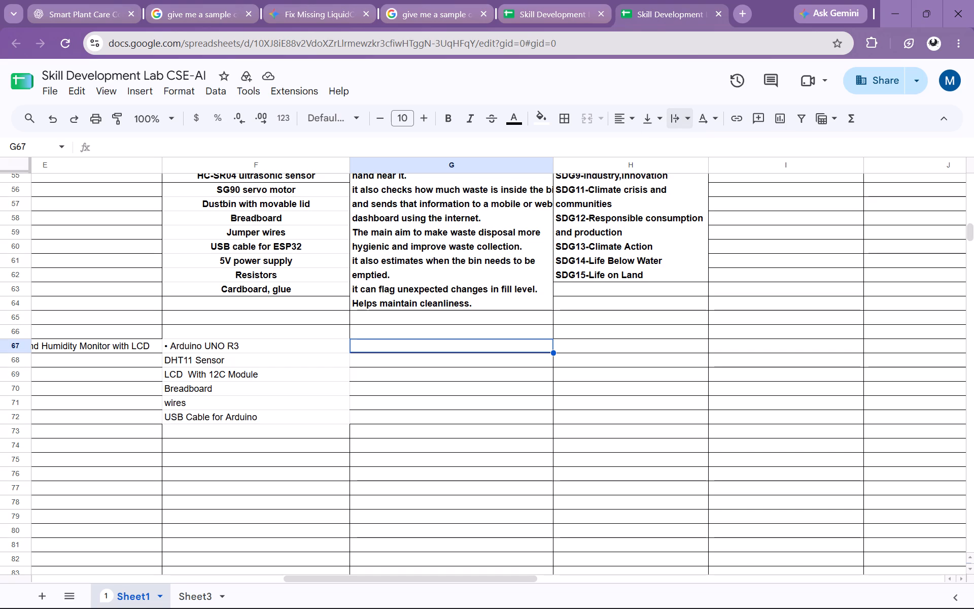
pyautogui.click(692, 118)
pyautogui.click(692, 118)
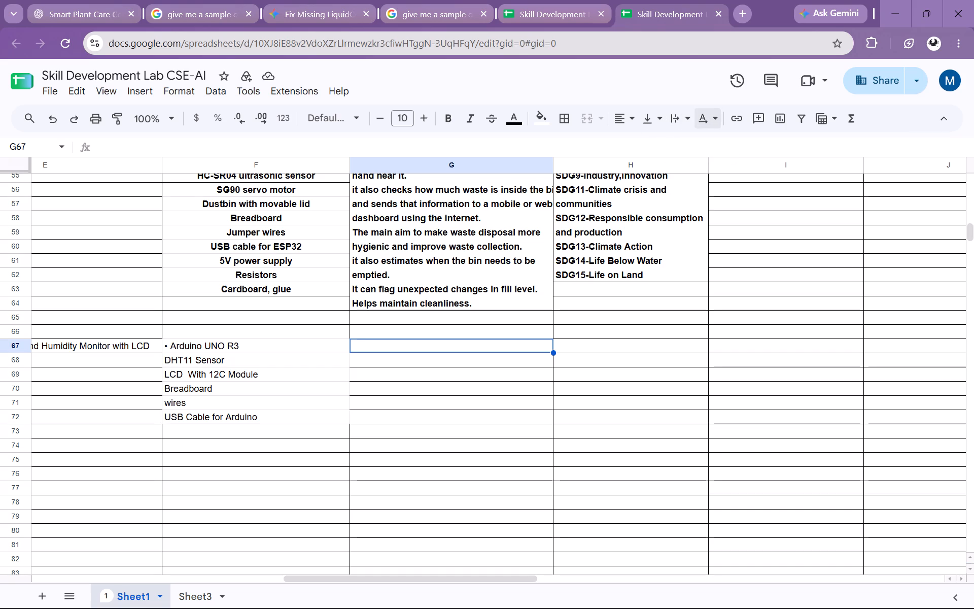
pyautogui.click(682, 111)
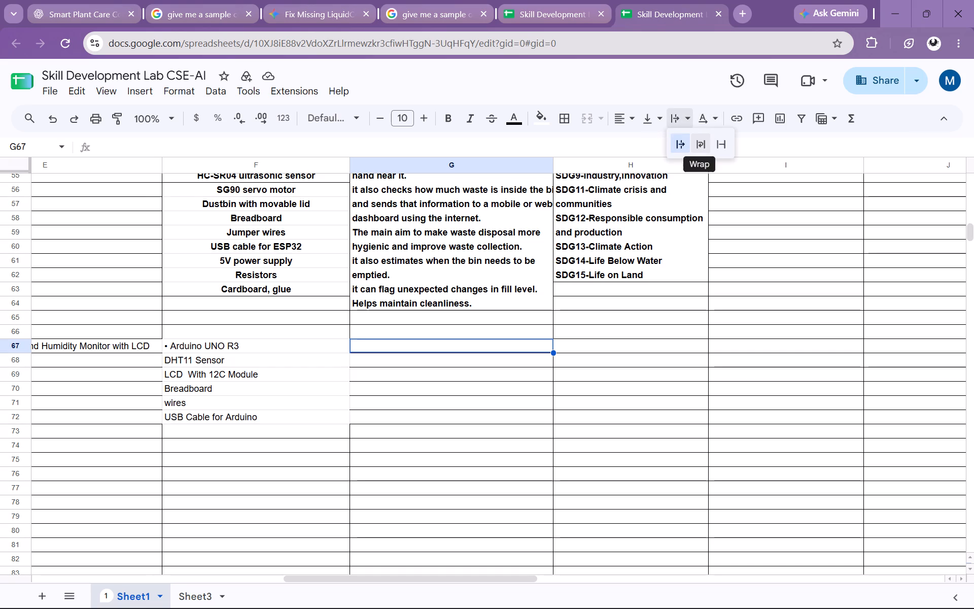
pyautogui.click(699, 143)
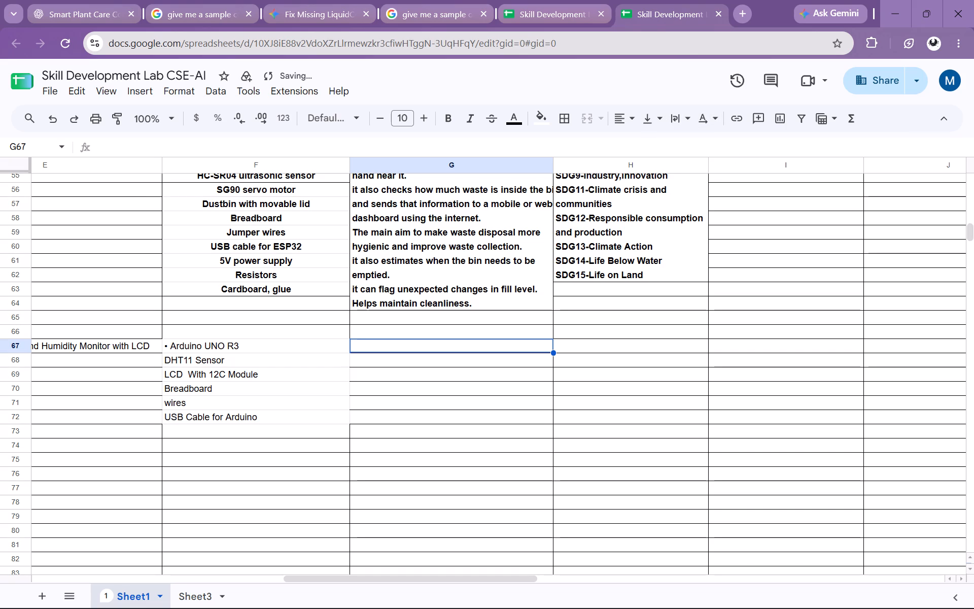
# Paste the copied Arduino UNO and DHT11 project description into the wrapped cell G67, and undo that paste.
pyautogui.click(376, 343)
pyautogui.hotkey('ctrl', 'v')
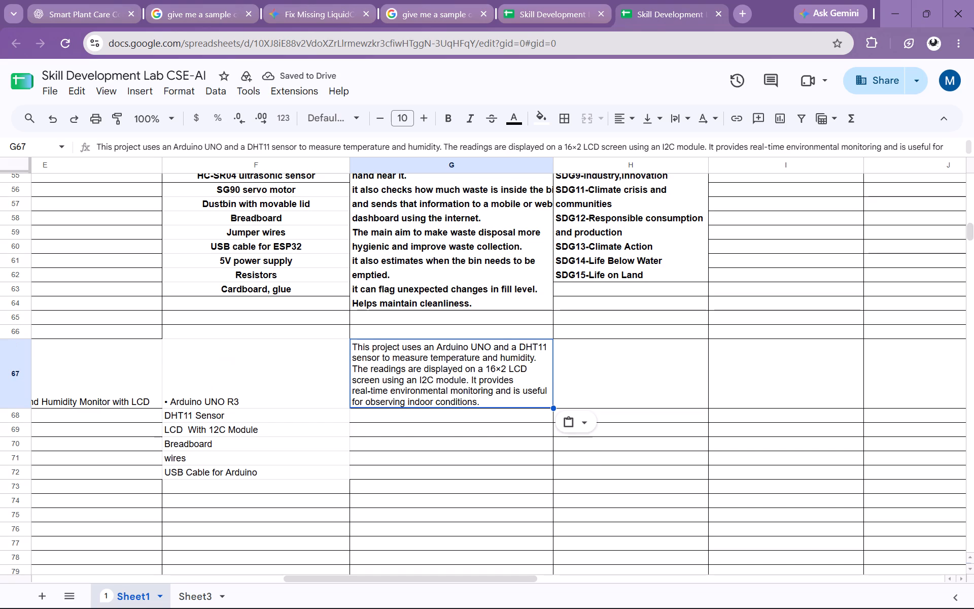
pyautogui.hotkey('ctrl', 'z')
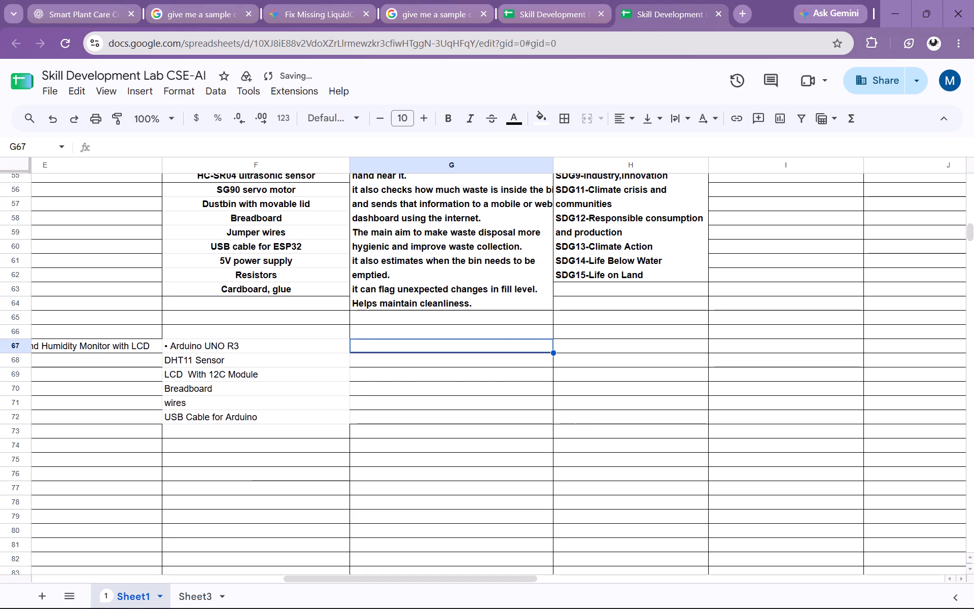
# Paste the copied Arduino UNO and DHT11 project description into cell G72, beside the USB Cable for Arduino entry.
pyautogui.click(377, 414)
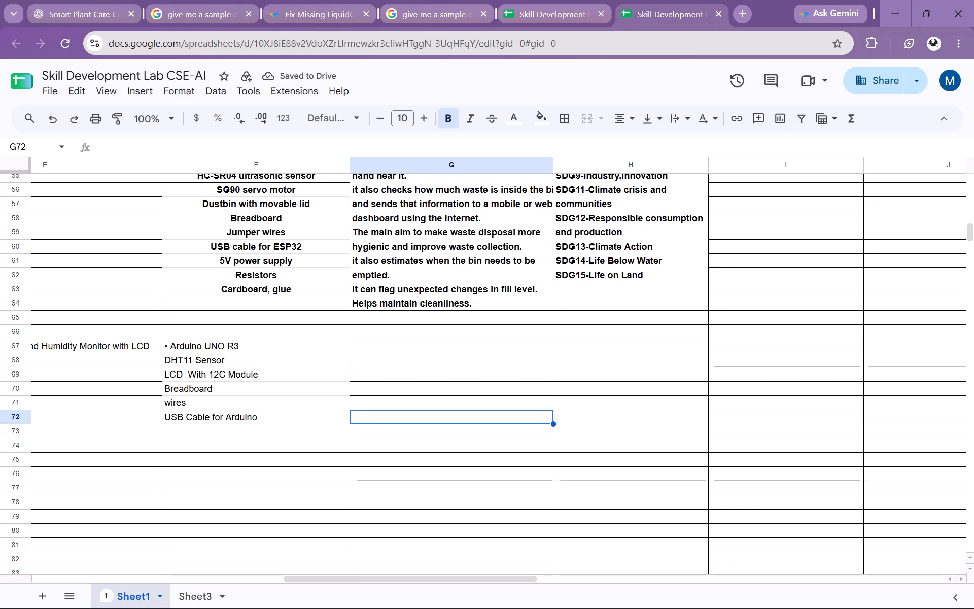
pyautogui.hotkey('ctrl', 'v')
pyautogui.hotkey('ctrl', 'v')
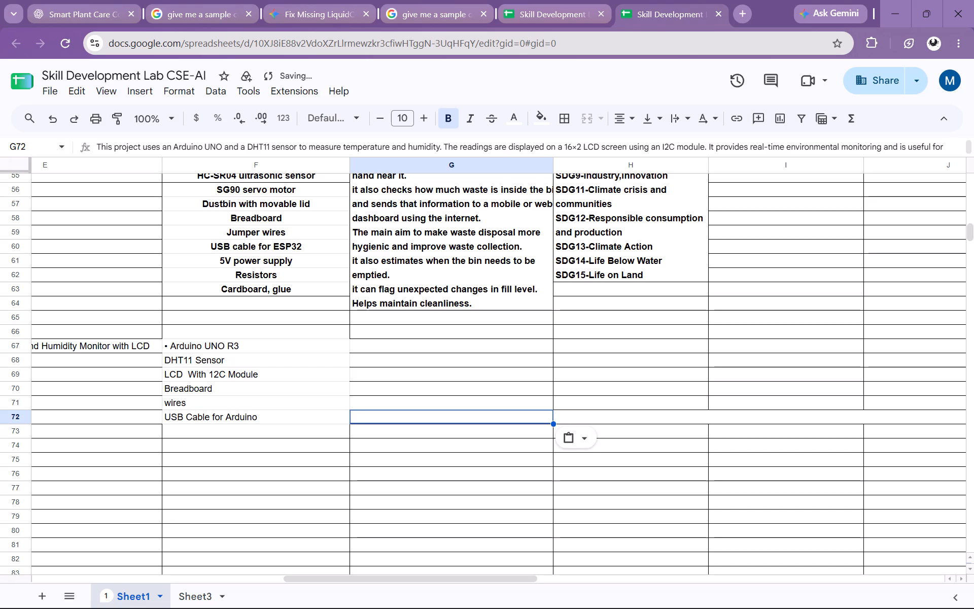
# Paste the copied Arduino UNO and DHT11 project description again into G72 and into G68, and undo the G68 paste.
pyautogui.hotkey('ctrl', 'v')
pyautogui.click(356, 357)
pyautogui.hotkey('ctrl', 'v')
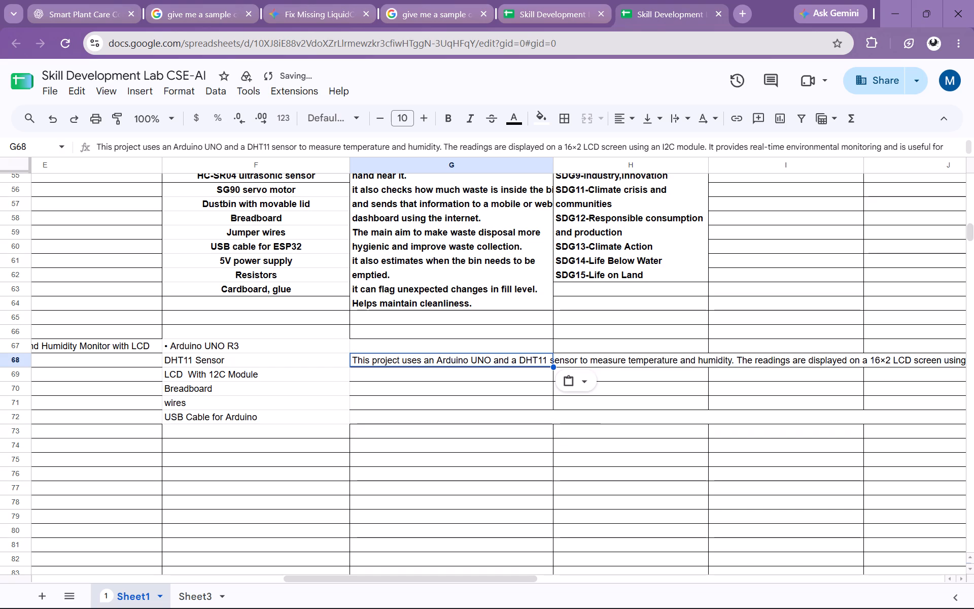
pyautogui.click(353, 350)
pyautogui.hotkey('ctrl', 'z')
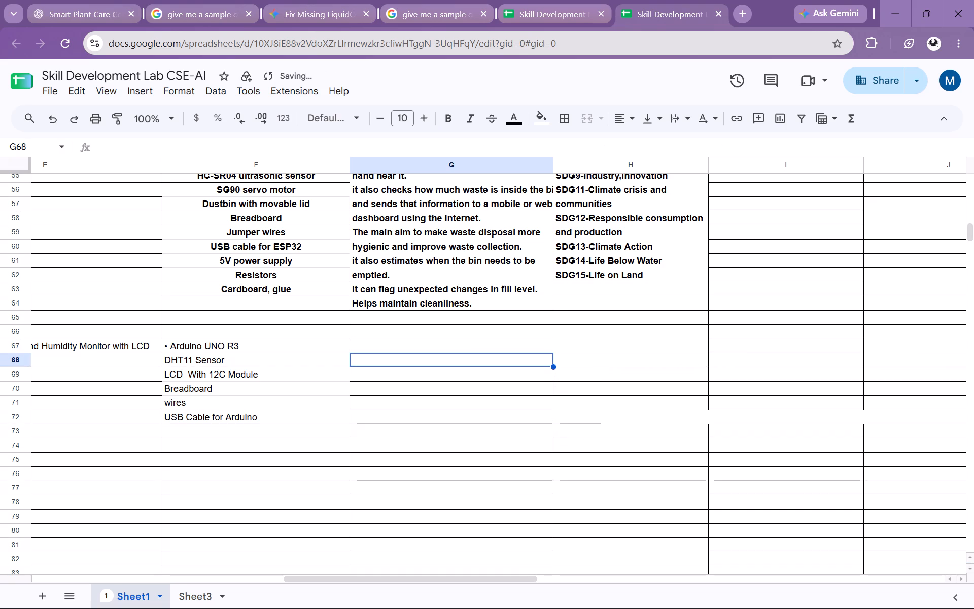
# Set the text wrapping of cell G68 to Wrap and paste the copied Arduino UNO and DHT11 project description into it.
pyautogui.click(371, 346)
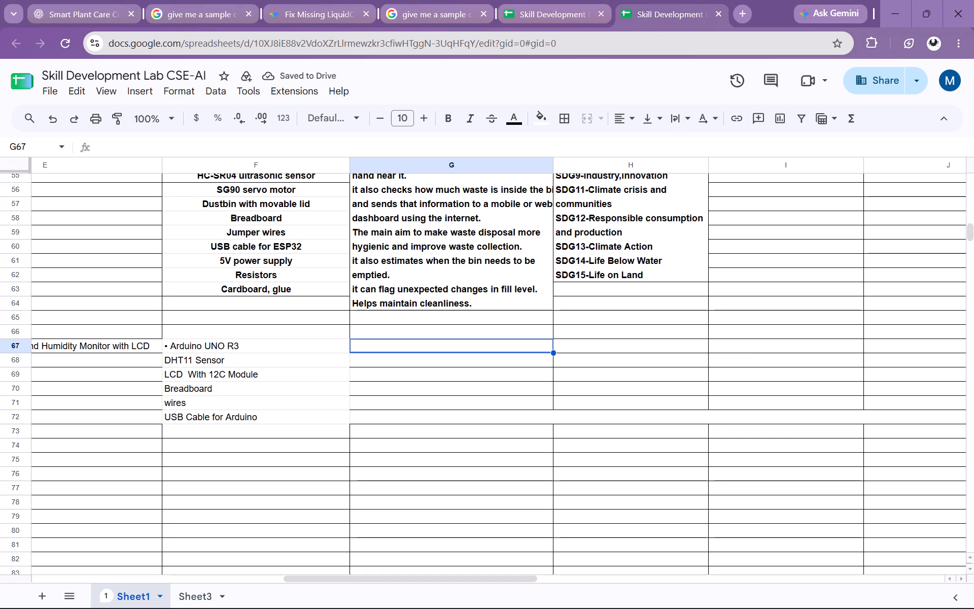
pyautogui.click(397, 360)
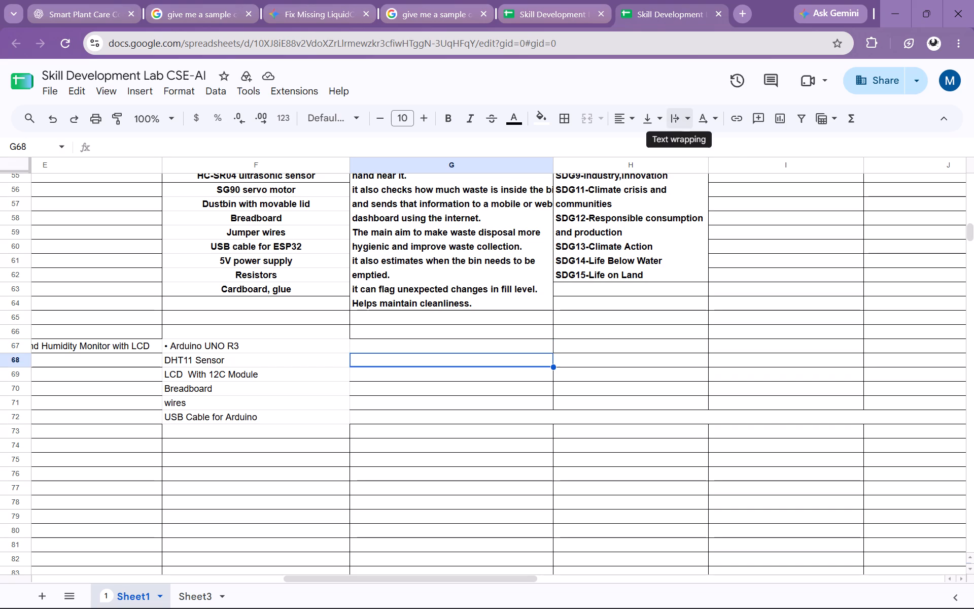
pyautogui.click(672, 117)
pyautogui.click(705, 140)
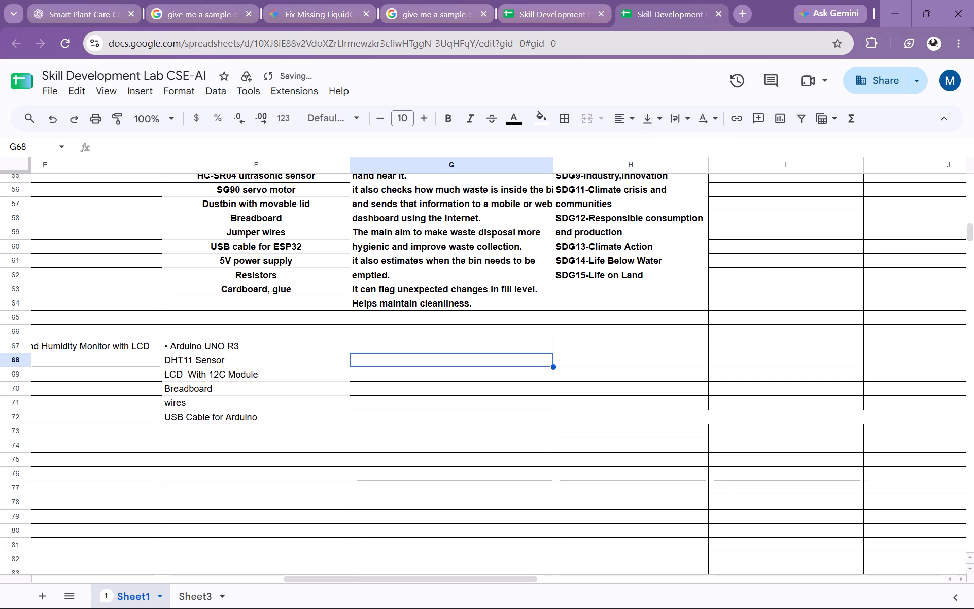
pyautogui.hotkey('ctrl', 'v')
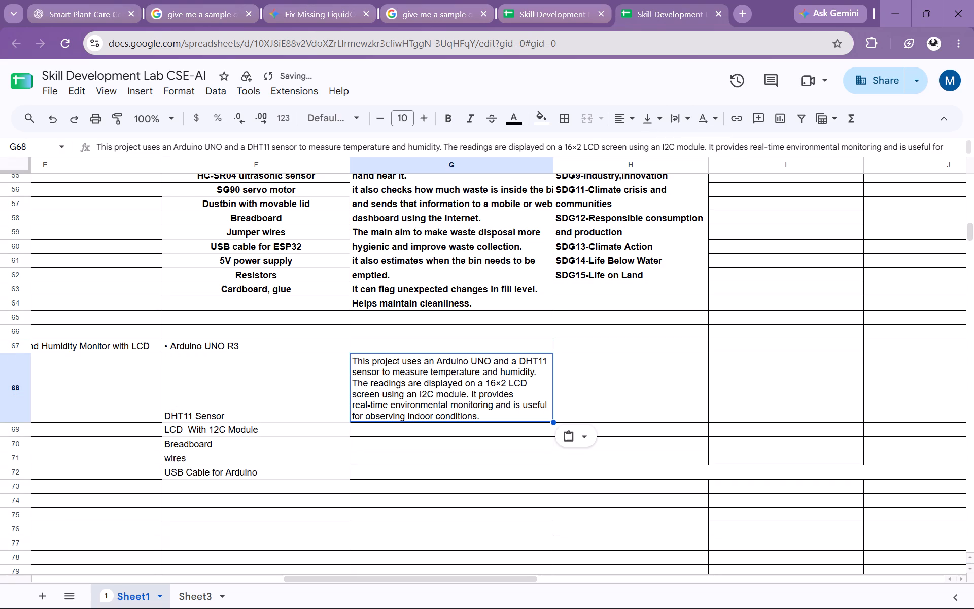
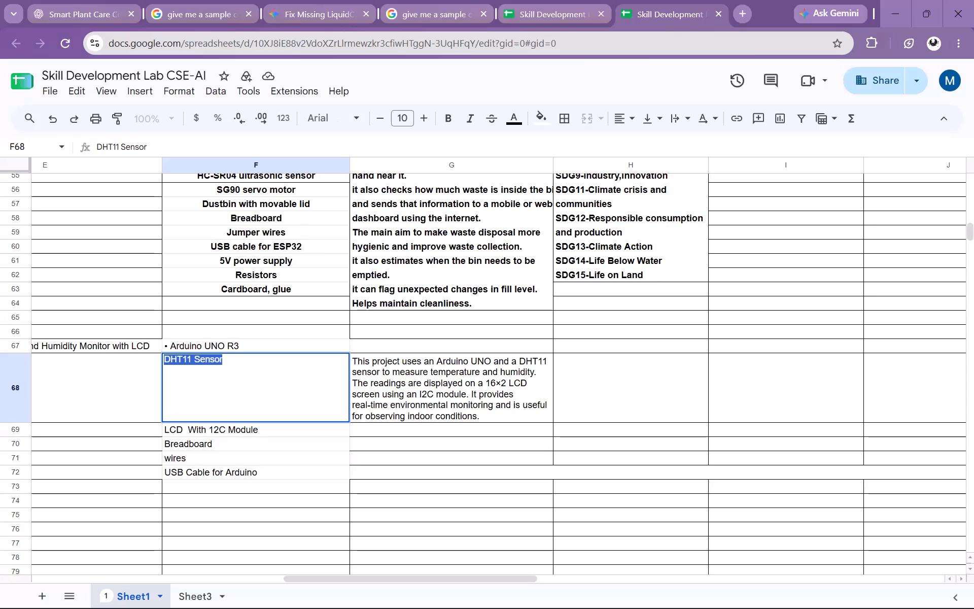
# Replace the DHT11 Sensor text in cell F68 with the copied component list, and make its first line read Arduino UNO R3.
pyautogui.hotkey('ctrl', 'v')
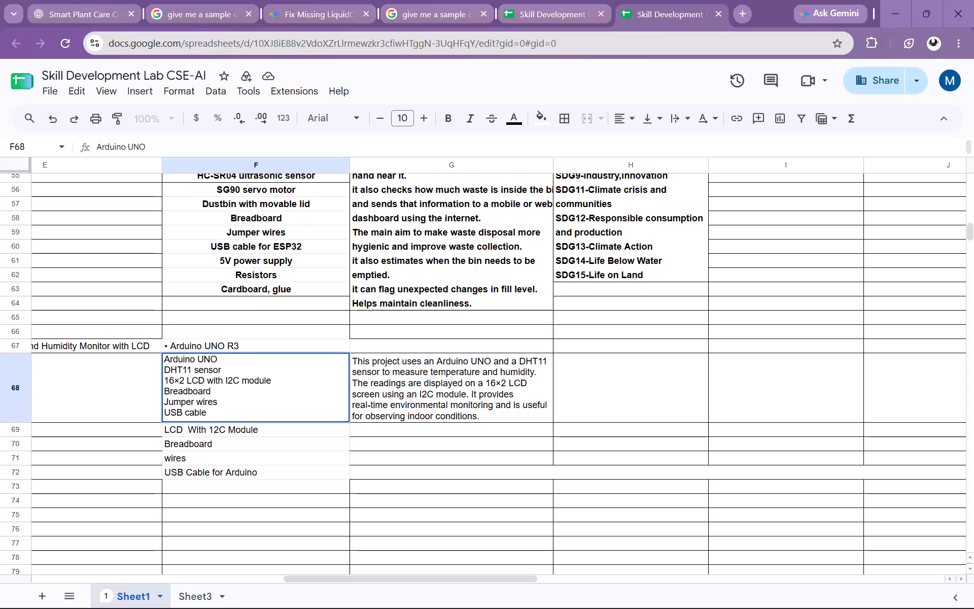
pyautogui.click(236, 359)
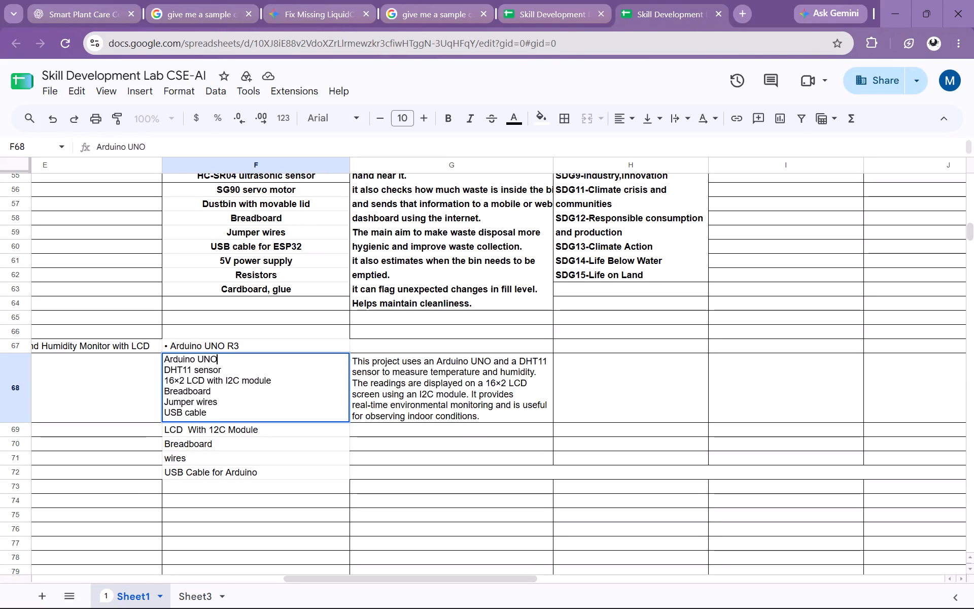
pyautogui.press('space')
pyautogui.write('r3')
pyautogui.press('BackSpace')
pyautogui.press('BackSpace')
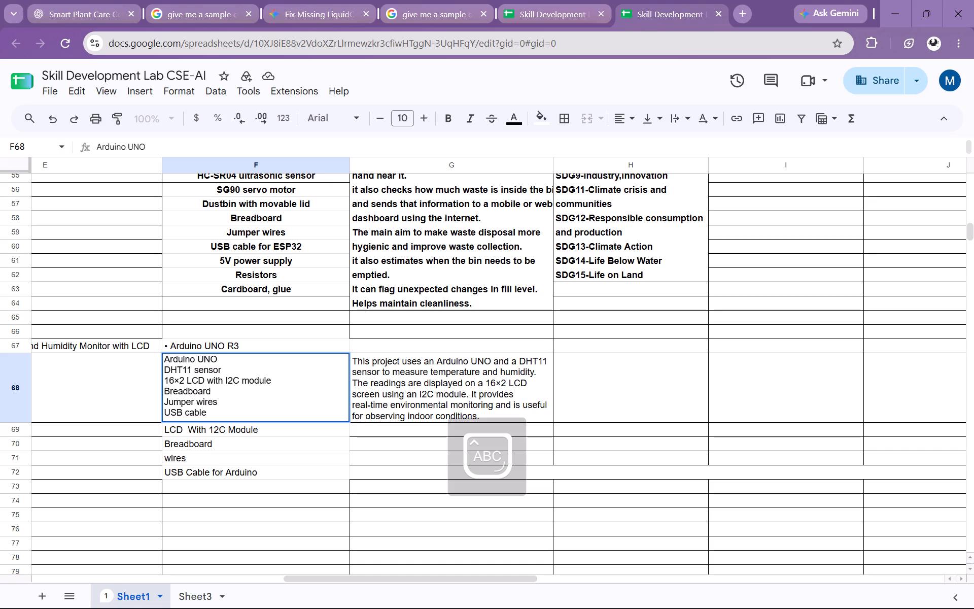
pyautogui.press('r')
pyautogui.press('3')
# Clear the separate component entries from USB Cable for Arduino in F72 up to LCD With 12C Module in F69.
pyautogui.click(266, 470)
pyautogui.click(266, 470)
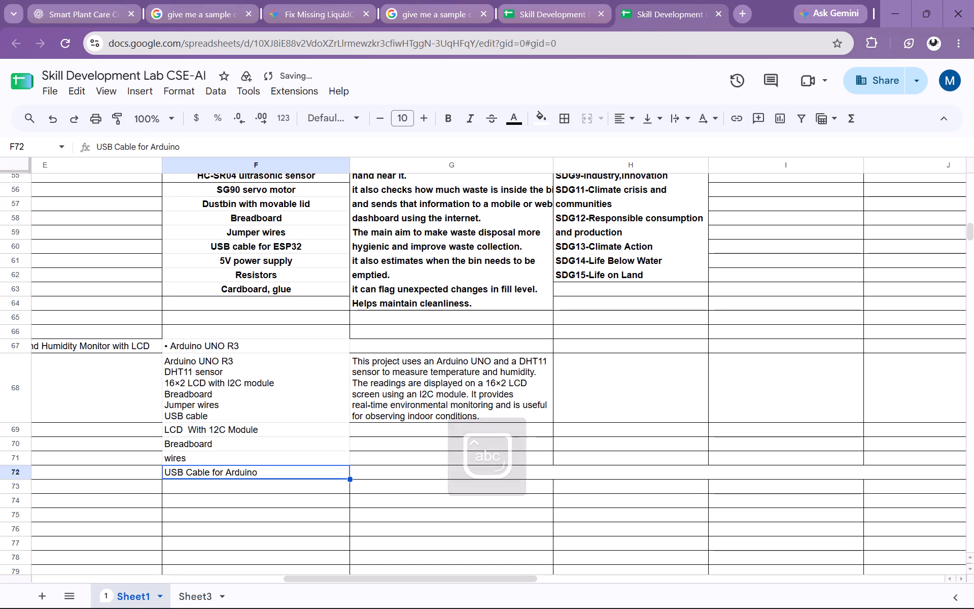
pyautogui.press('BackSpace')
pyautogui.press('BackSpace')
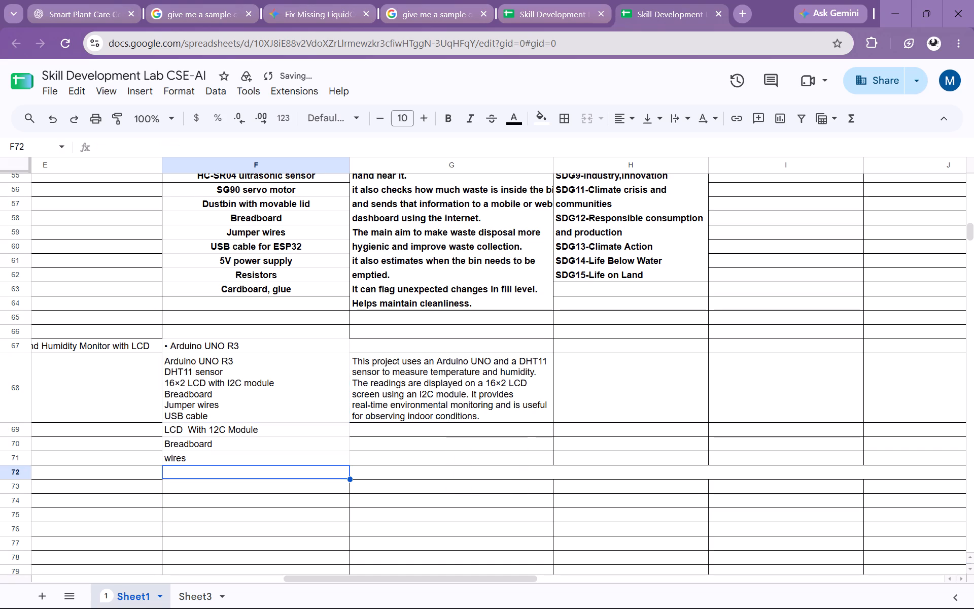
pyautogui.press('Up')
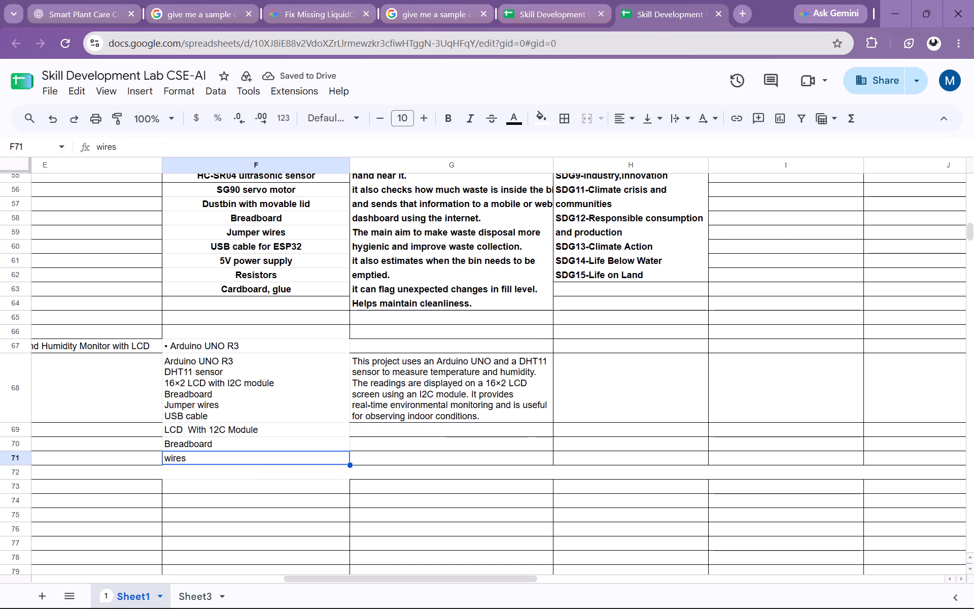
pyautogui.press('BackSpace')
pyautogui.press('BackSpace')
pyautogui.press('BackSpace')
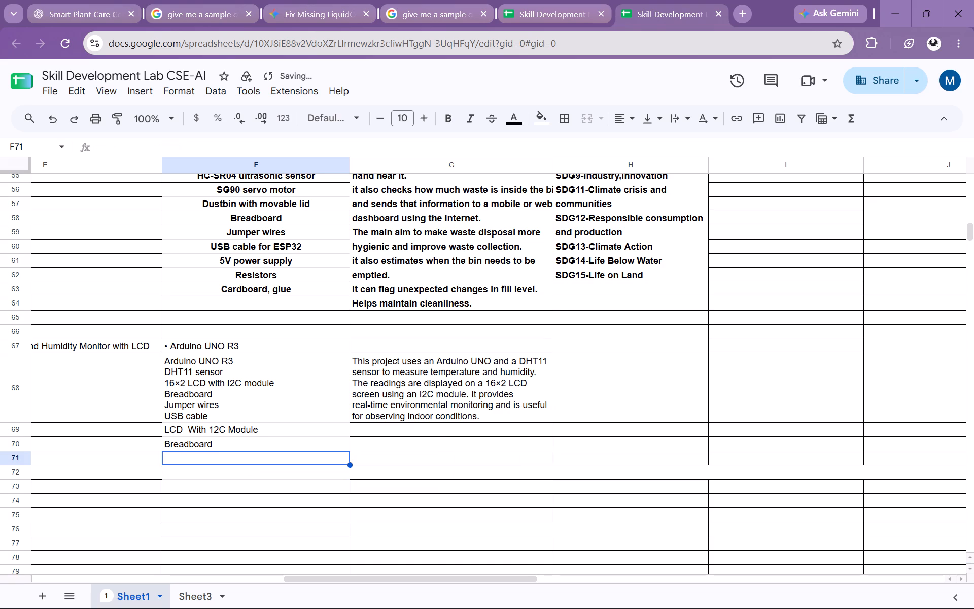
pyautogui.press('Up')
pyautogui.press('BackSpace')
pyautogui.press('BackSpace')
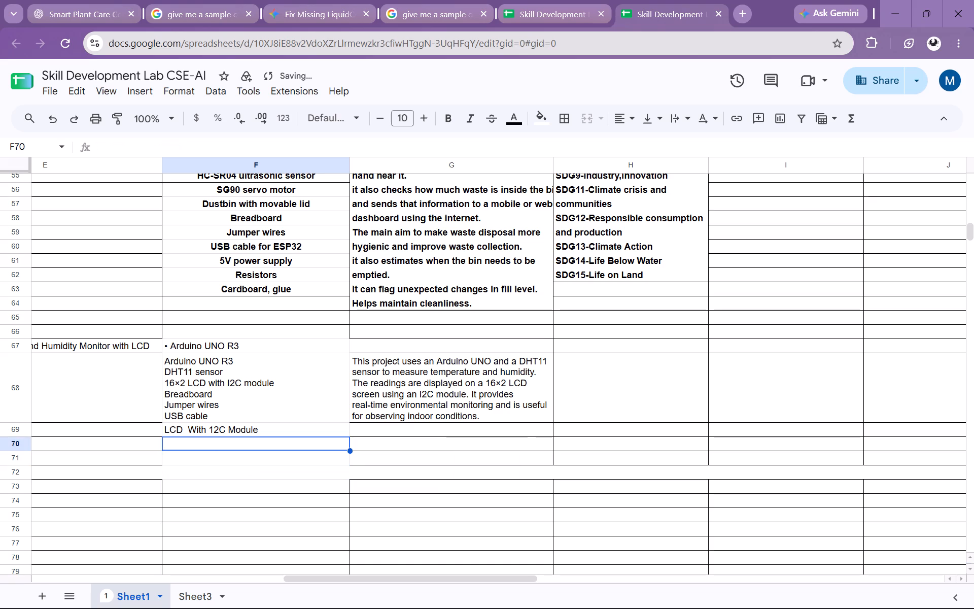
pyautogui.press('Up')
pyautogui.press('BackSpace')
pyautogui.press('BackSpace')
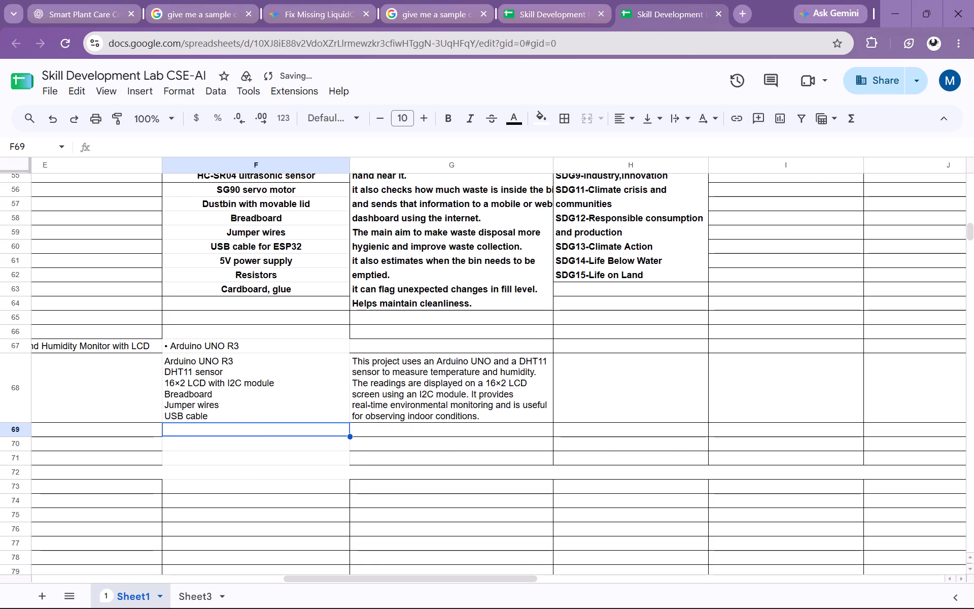
# Apply all borders to the emptied component cells F69:F72.
pyautogui.moveTo(167, 427); pyautogui.dragTo(213, 466)
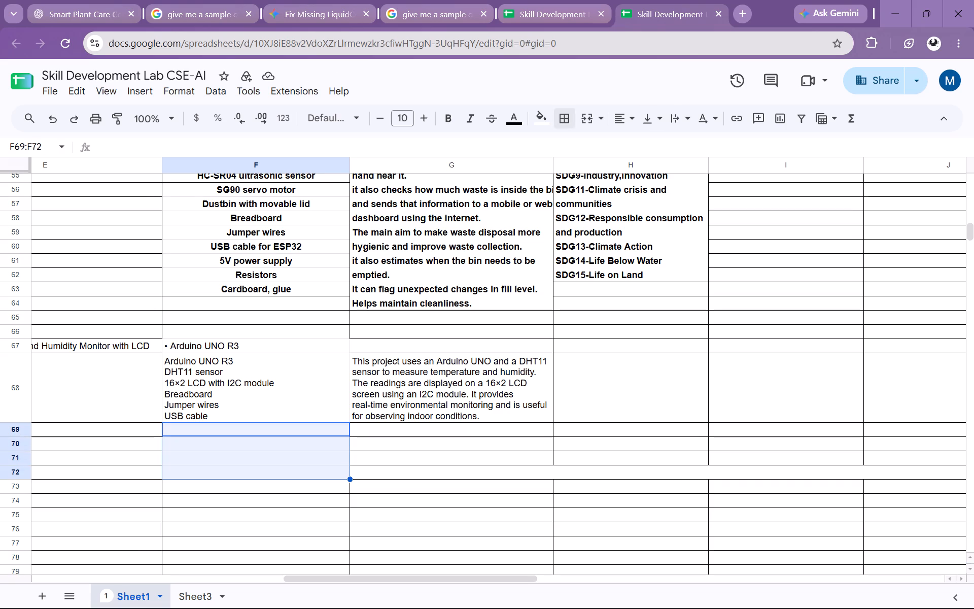
pyautogui.click(564, 121)
pyautogui.click(570, 146)
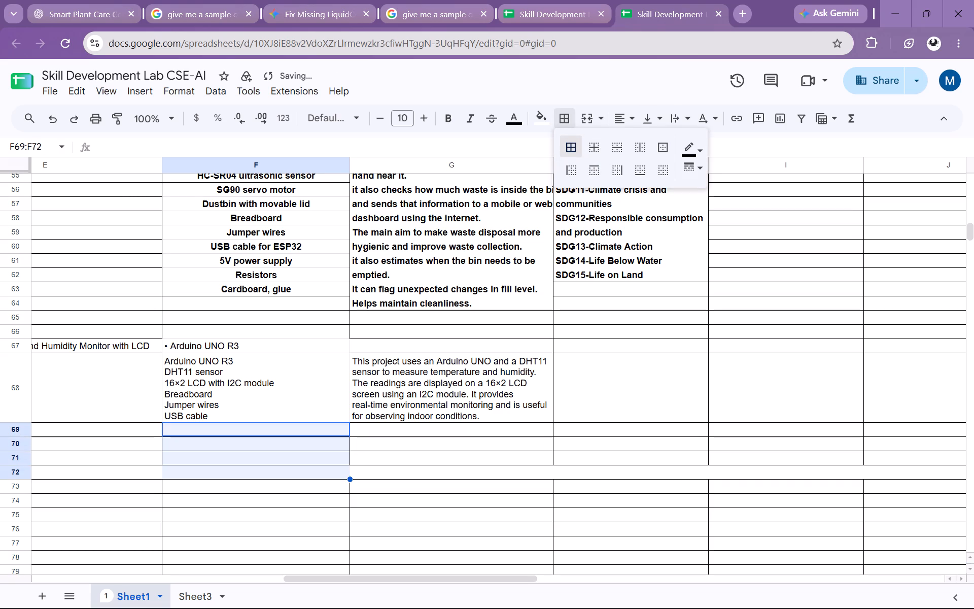
pyautogui.click(304, 391)
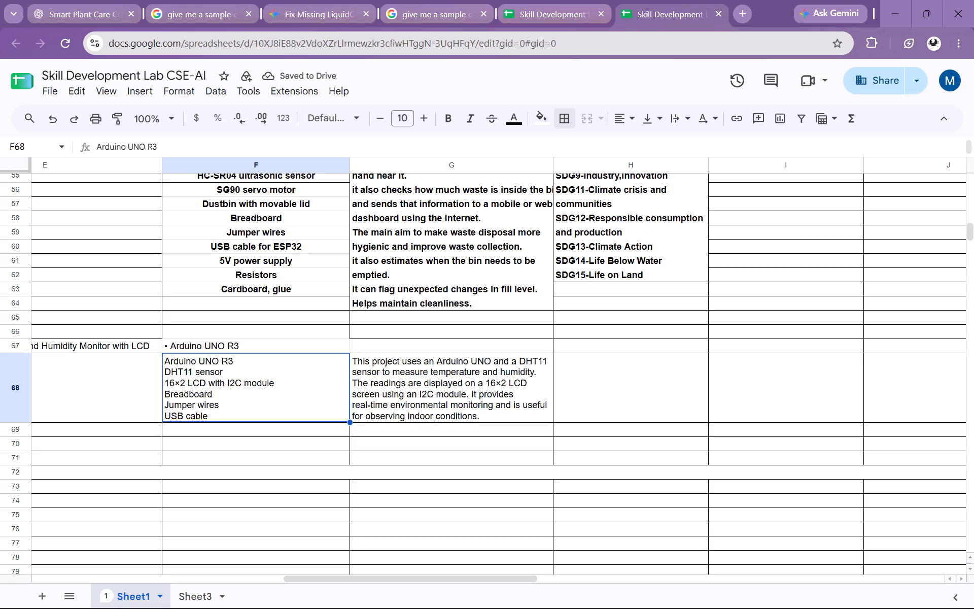
# Delete the bulleted Arduino UNO R3 entry from cell F67, above the full component list.
pyautogui.click(241, 347)
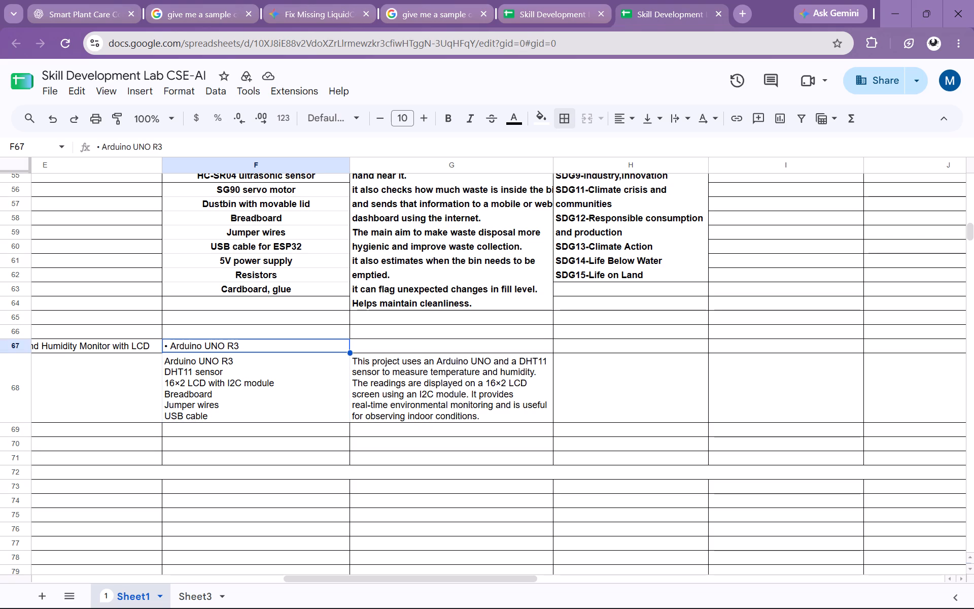
pyautogui.press('Delete')
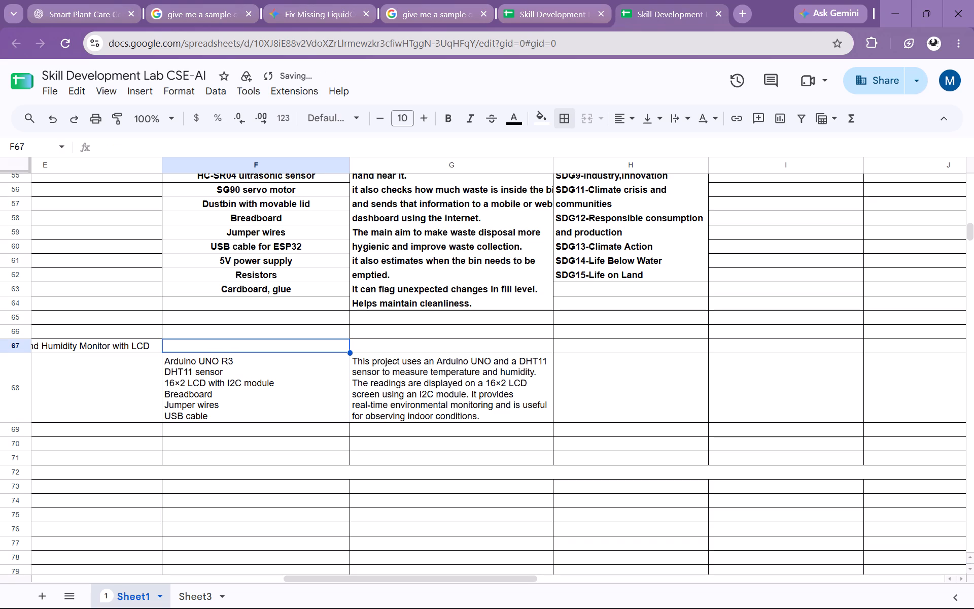
# Select the empty SDG cell H68 and review the Temperature And Humidity with LCD team's entries across its rows.
pyautogui.click(567, 381)
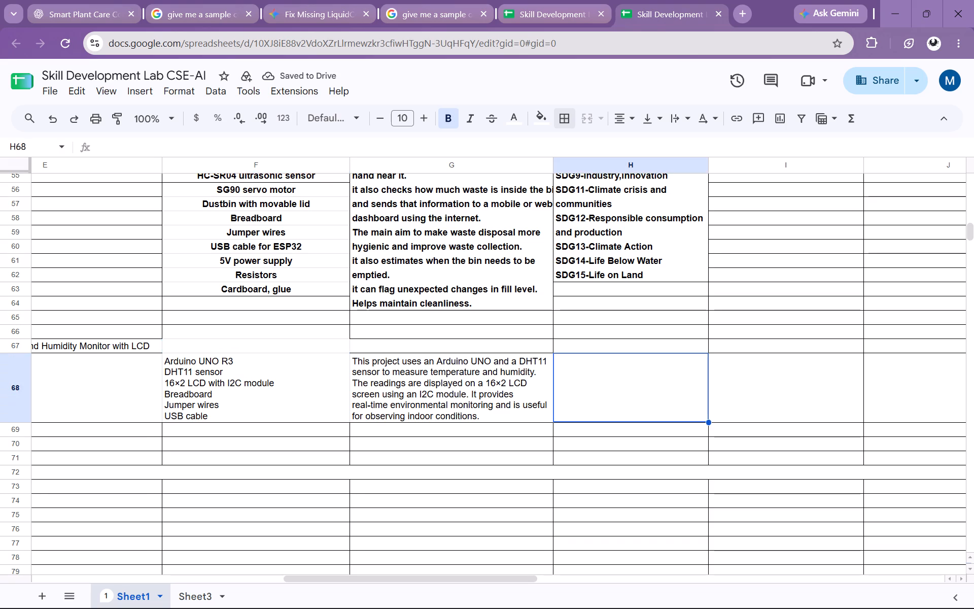
pyautogui.hscroll(8, 120, 411)
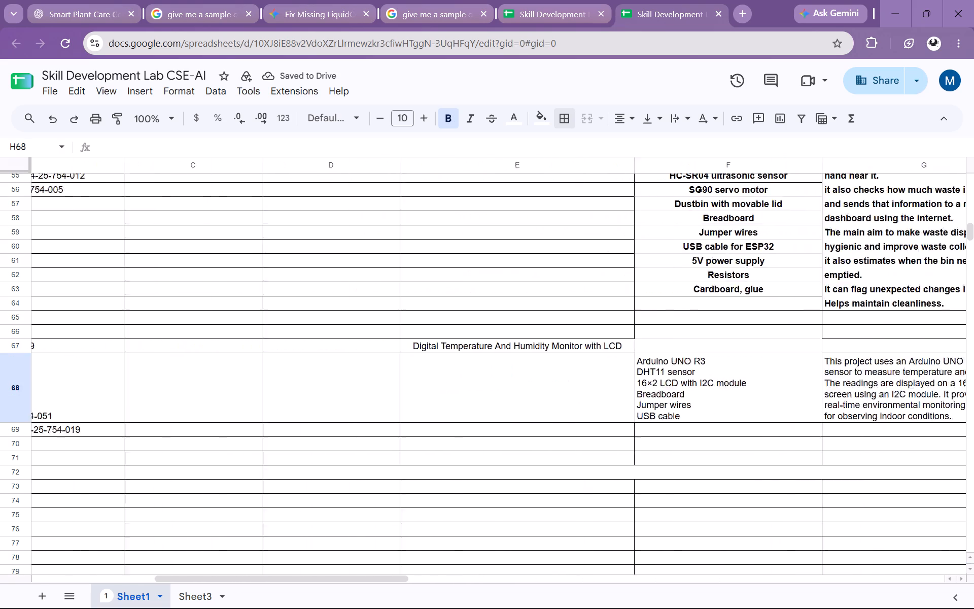
pyautogui.hscroll(5, 120, 411)
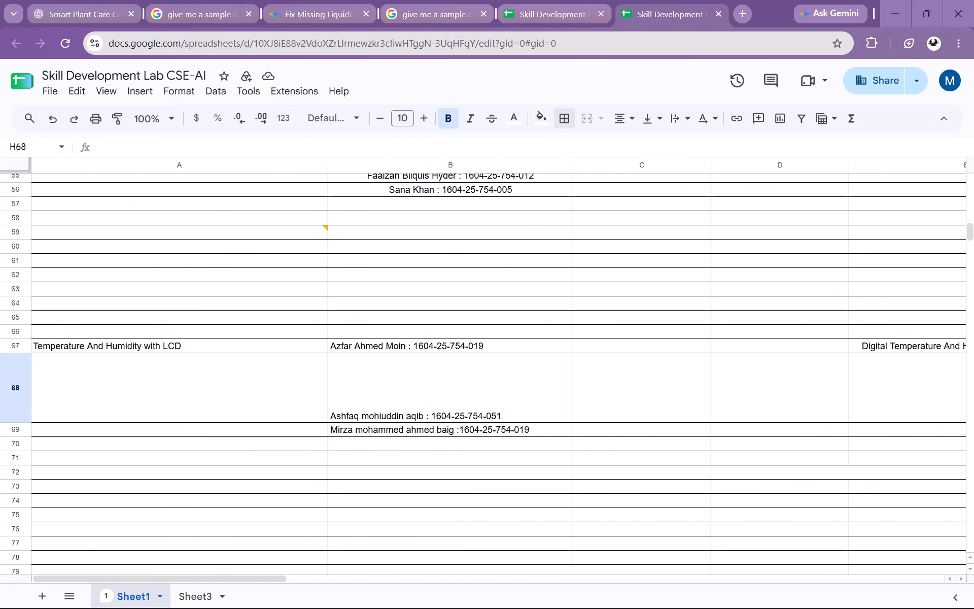
pyautogui.hscroll(-3, 120, 411)
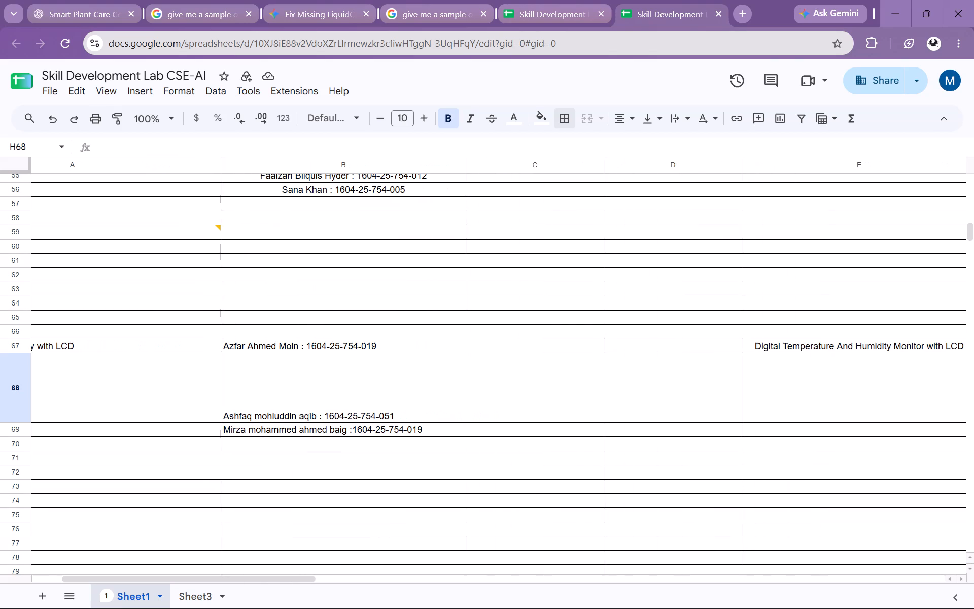
pyautogui.hscroll(-9, 120, 411)
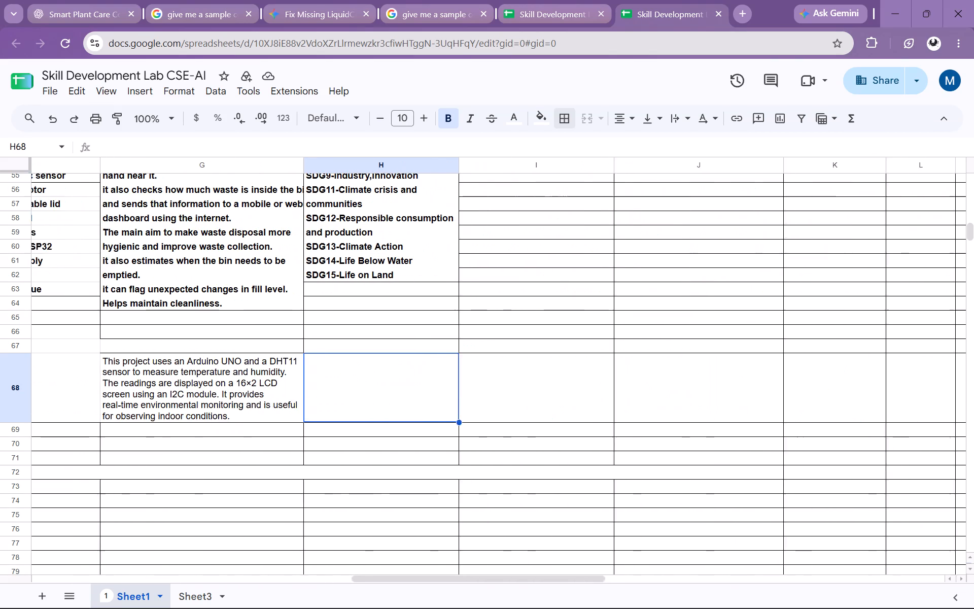
# Examine the project outcome and report link headings in row 1 and the other teams' SDG entries in column H.
pyautogui.scroll(3, 120, 411)
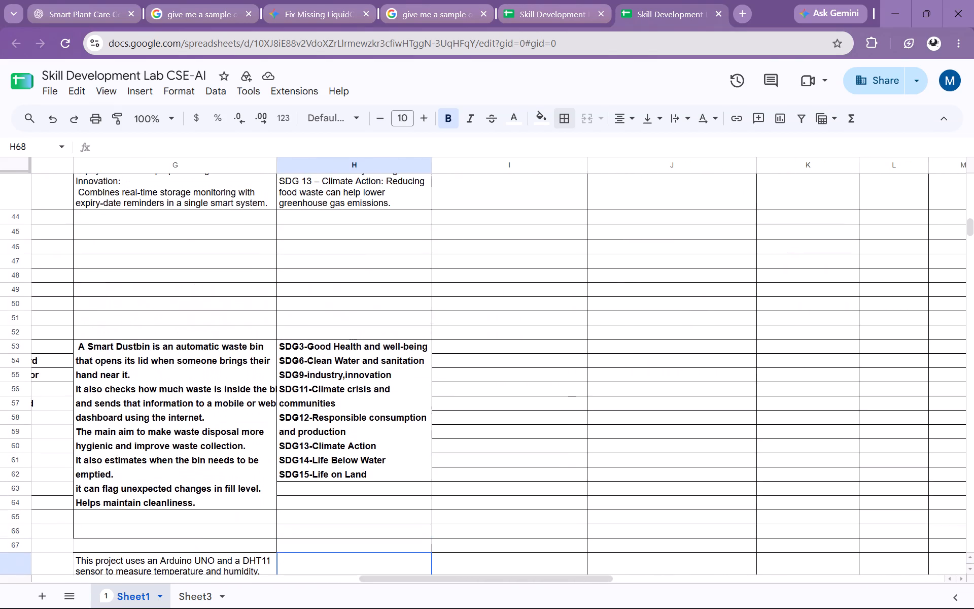
pyautogui.scroll(12, 120, 411)
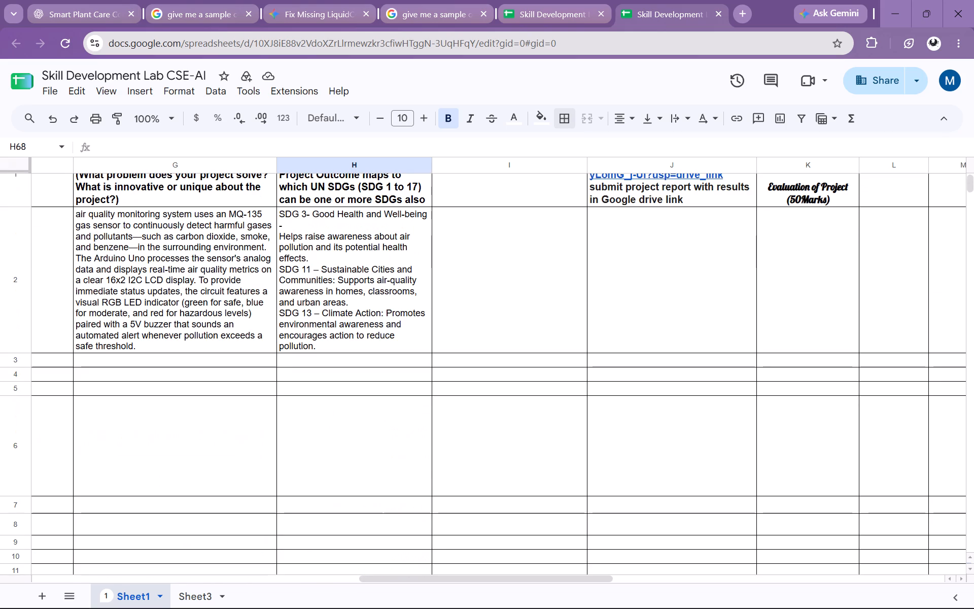
pyautogui.hscroll(-3, 120, 411)
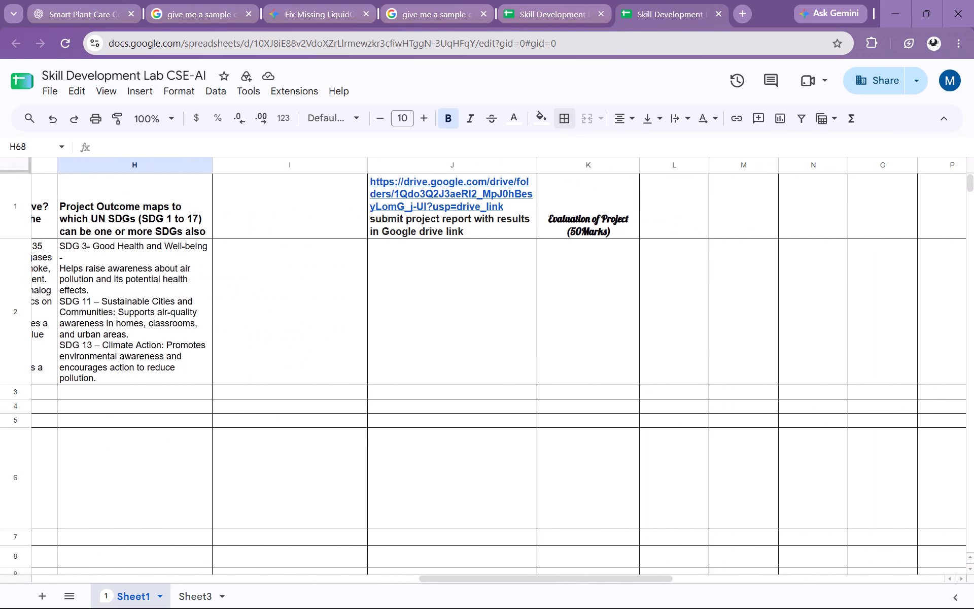
pyautogui.scroll(3, 120, 411)
pyautogui.scroll(-5, 120, 411)
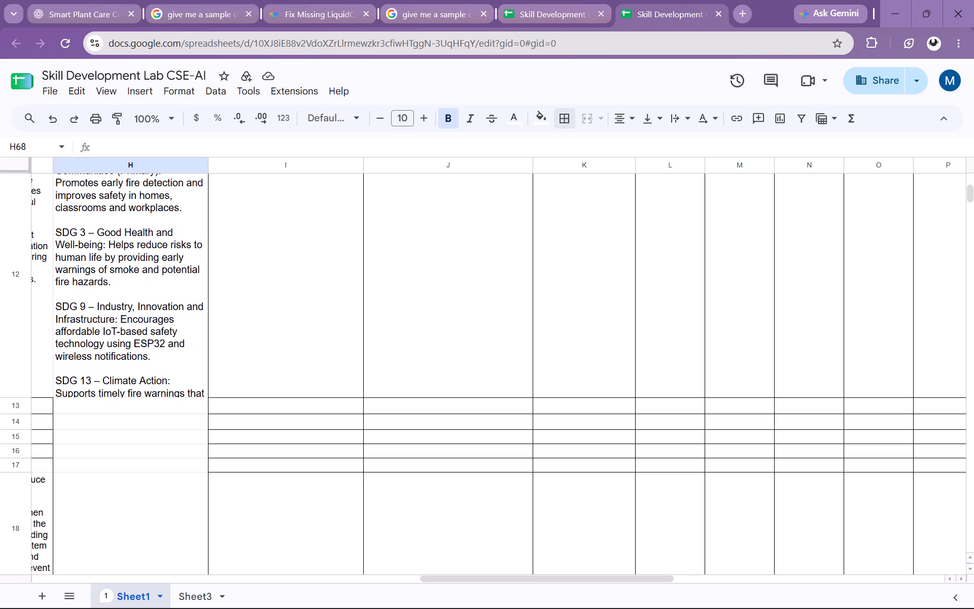
# Save the spreadsheet.
pyautogui.hotkey('ctrl', 's')
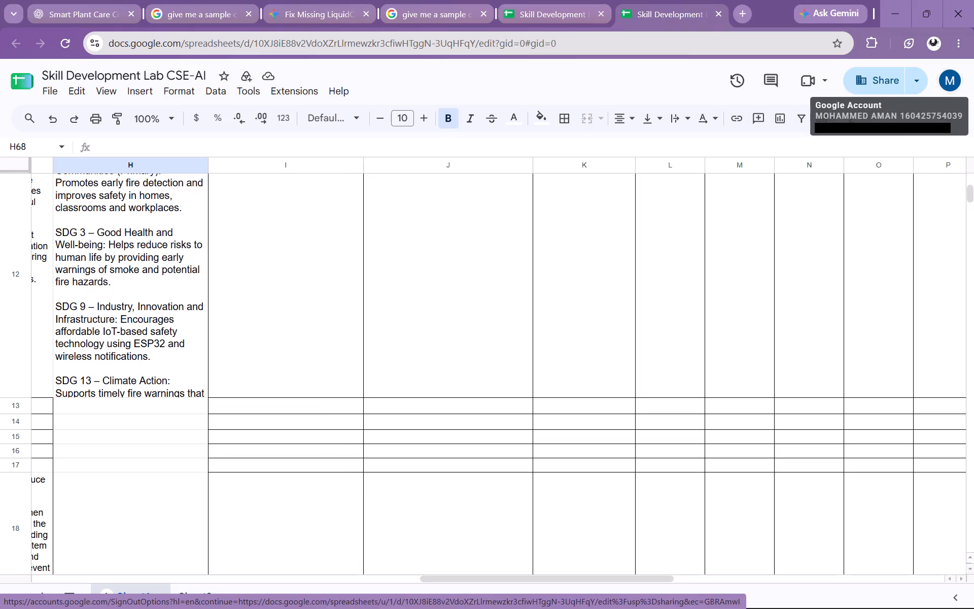
# Review the project titles and team member entries of the first teams, from row 17 up towards row 5.
pyautogui.hscroll(13, 263, 337)
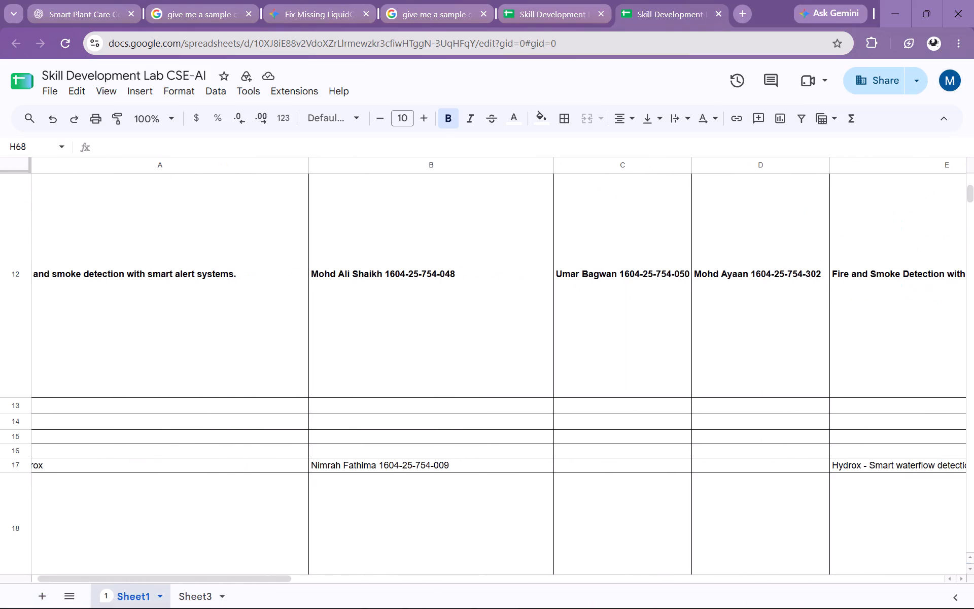
pyautogui.hscroll(6, 263, 337)
pyautogui.scroll(1, 263, 337)
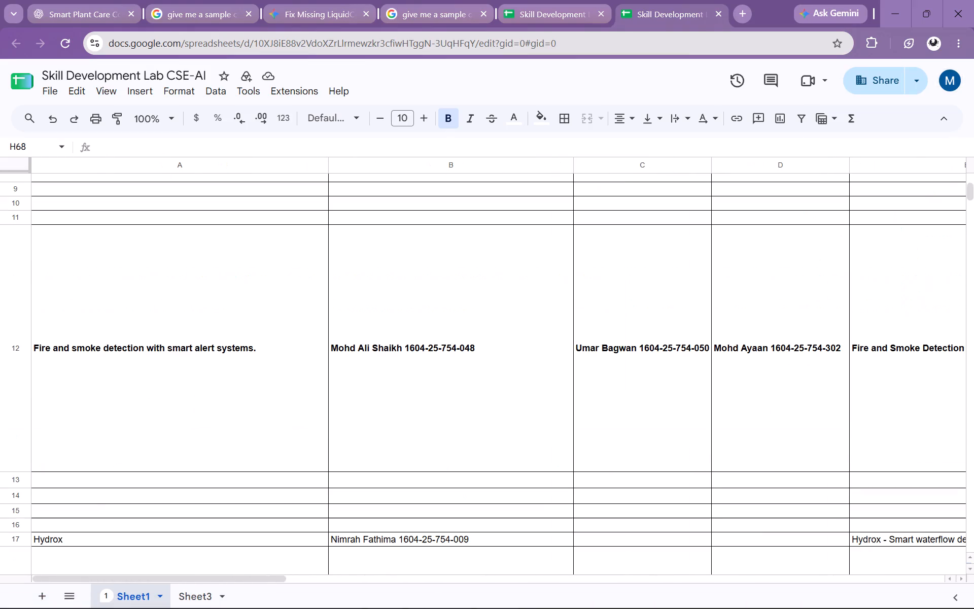
pyautogui.scroll(6, 263, 337)
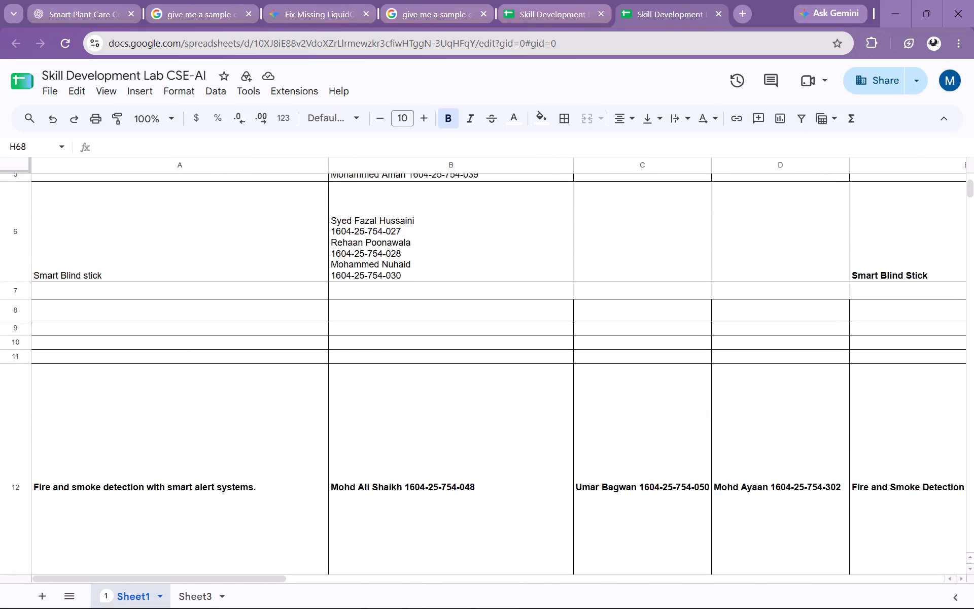
# Replace the team name in cell A3 with "Asmani parinde" and save the spreadsheet.
pyautogui.scroll(7, 263, 337)
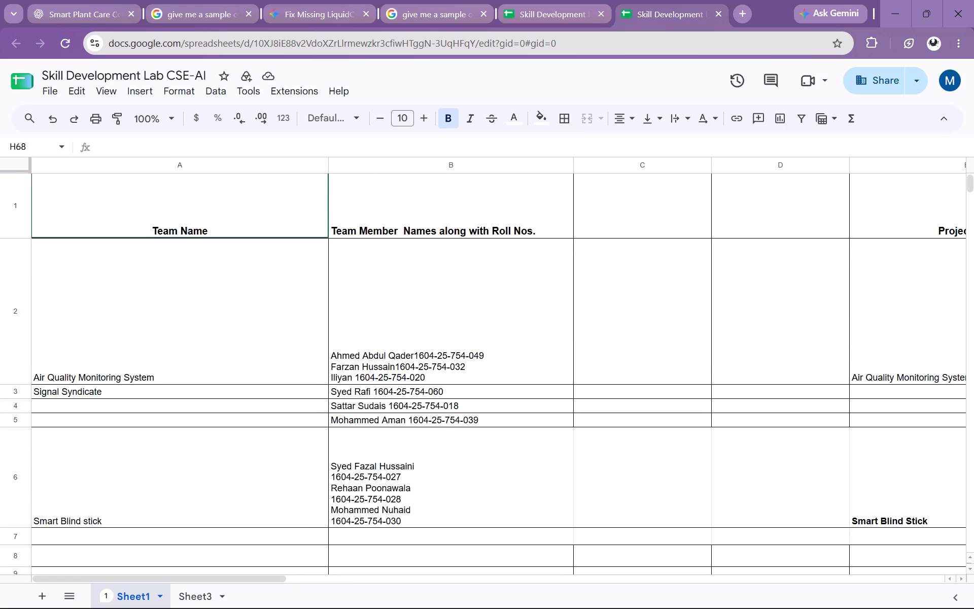
pyautogui.click(201, 389)
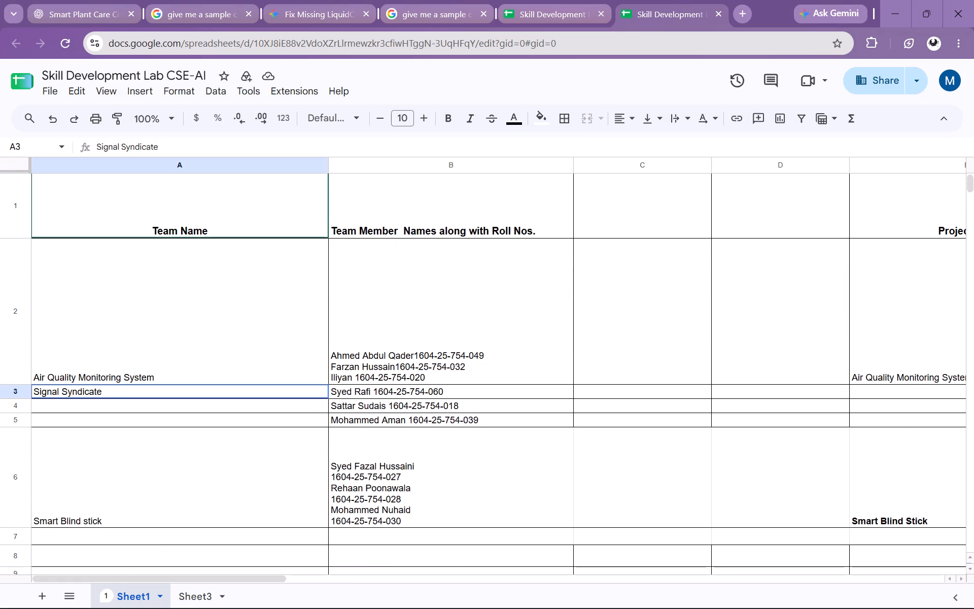
pyautogui.moveTo(128, 376); pyautogui.dragTo(124, 380)
pyautogui.click(118, 392)
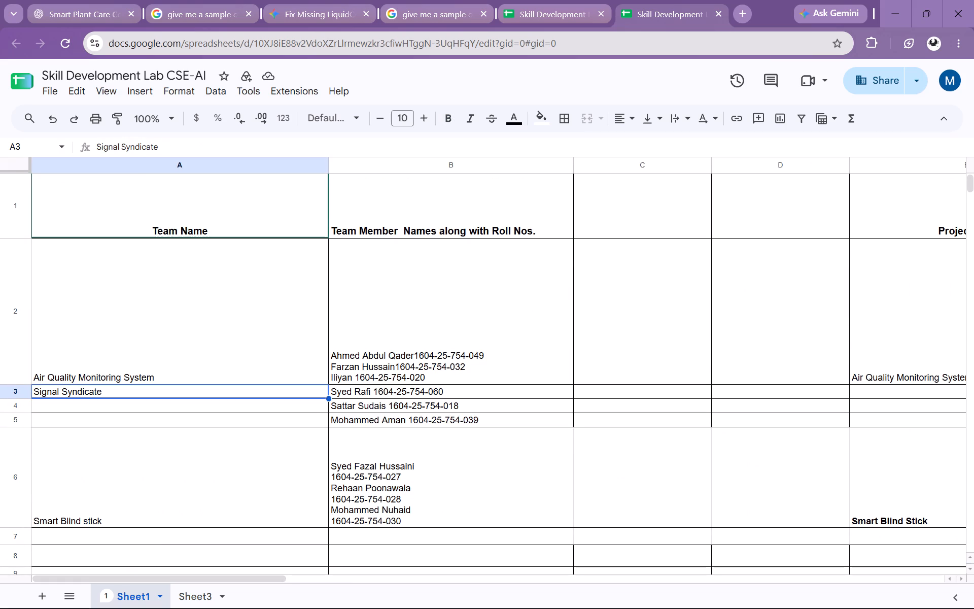
pyautogui.click(100, 392)
pyautogui.doubleClick(103, 388)
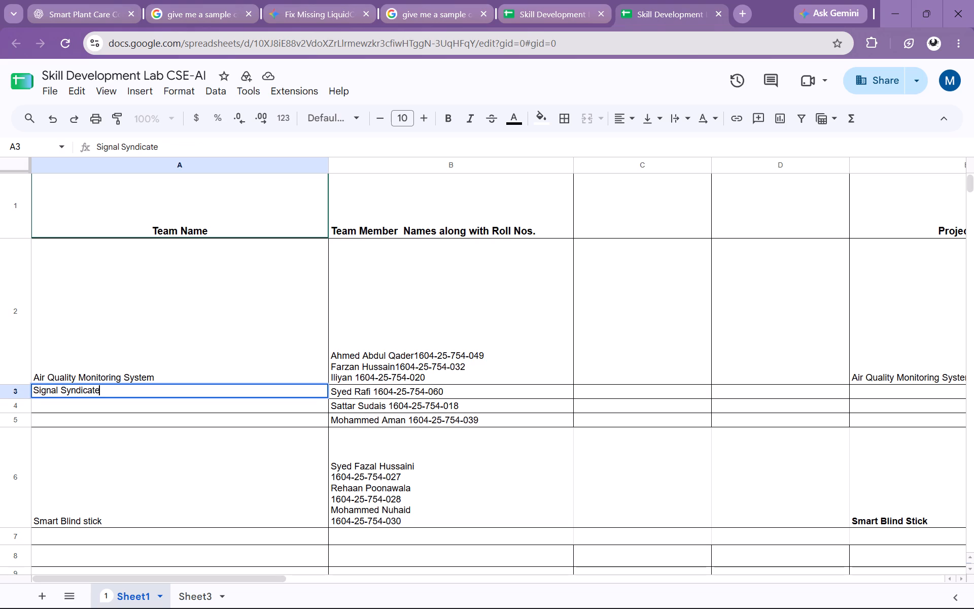
pyautogui.press('BackSpace')
pyautogui.press('BackSpace')
pyautogui.press('BackSpace')
pyautogui.press('BackSpace')
pyautogui.press('BackSpace')
pyautogui.press('BackSpace')
pyautogui.press('BackSpace')
pyautogui.press('BackSpace')
pyautogui.press('BackSpace')
pyautogui.press('BackSpace')
pyautogui.press('BackSpace')
pyautogui.press('BackSpace')
pyautogui.press('BackSpace')
pyautogui.press('BackSpace')
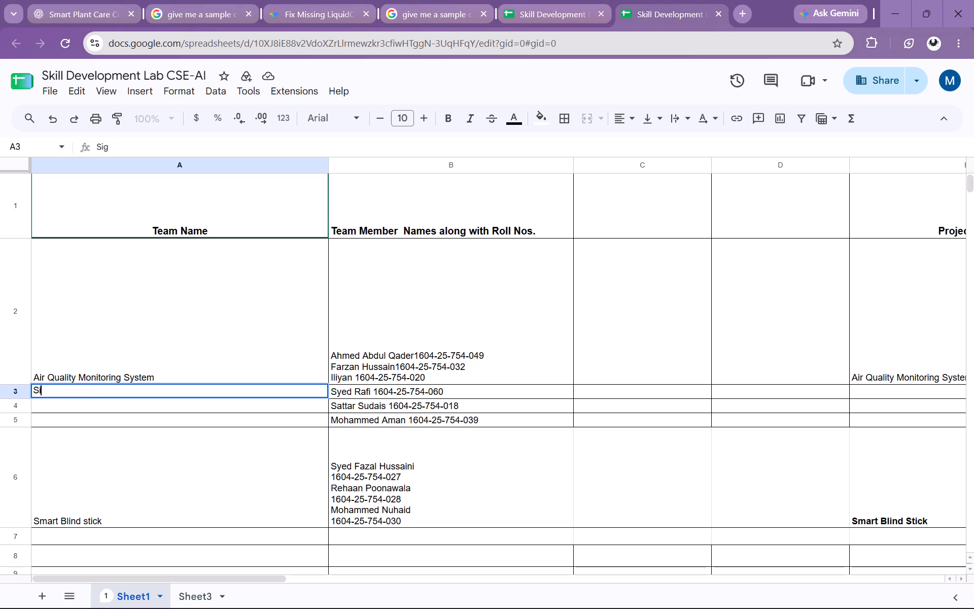
pyautogui.press('BackSpace')
pyautogui.press('BackSpace')
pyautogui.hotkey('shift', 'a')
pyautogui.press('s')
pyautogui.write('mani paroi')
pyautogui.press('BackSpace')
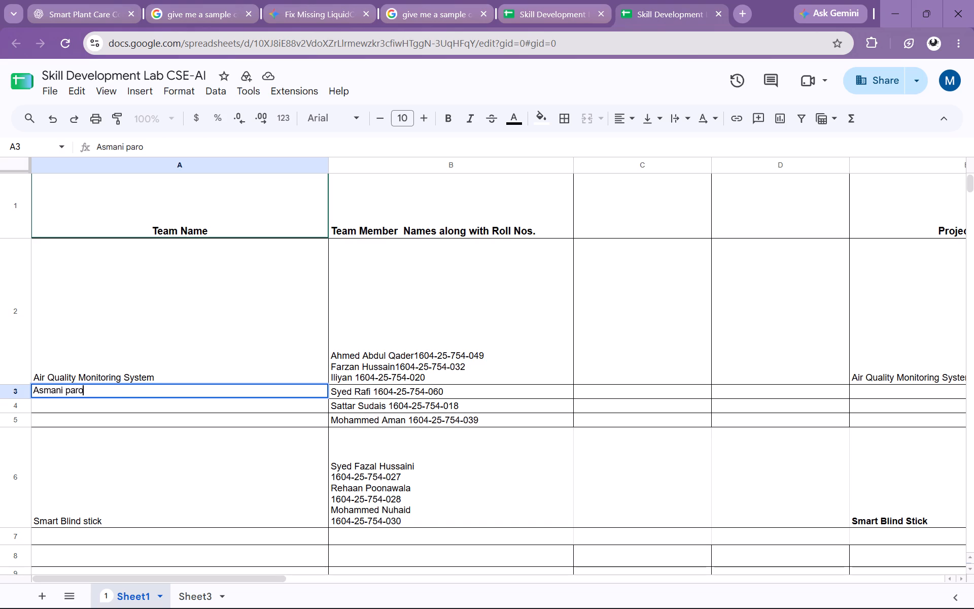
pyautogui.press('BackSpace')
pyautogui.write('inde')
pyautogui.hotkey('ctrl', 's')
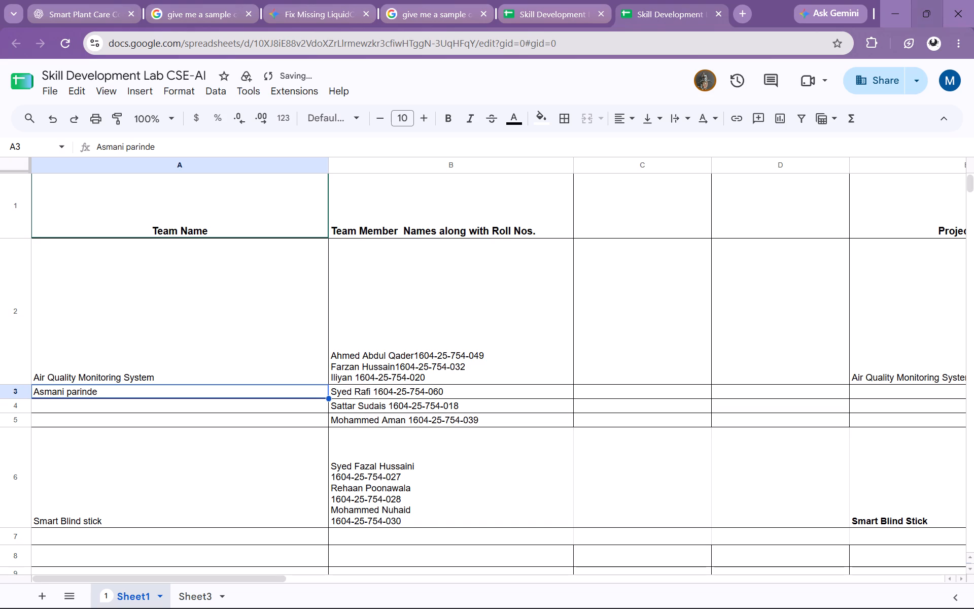